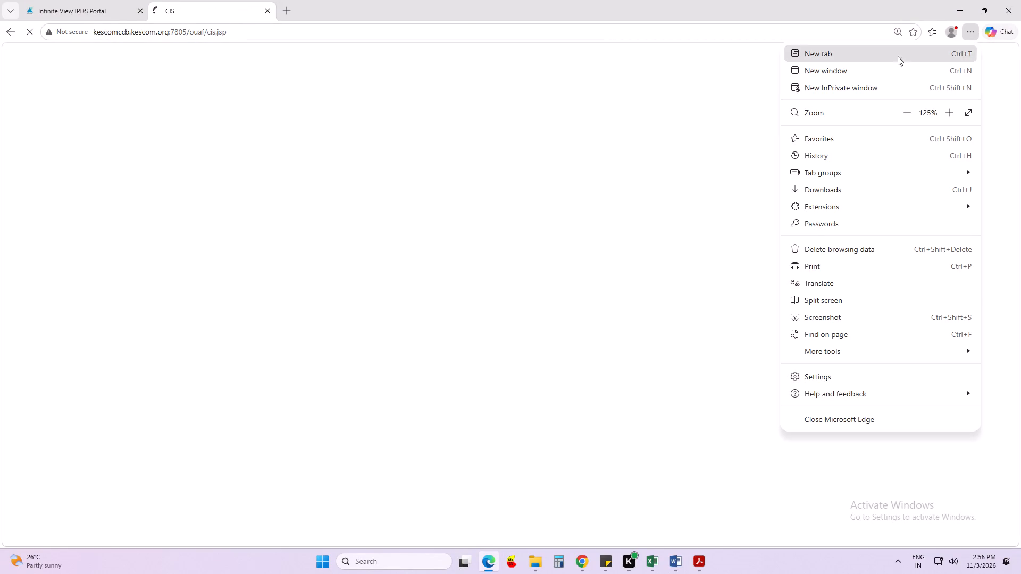
Open the bookmarked infoview.kdiscoms.org intranet portal in a new InPrivate window.
click(823, 80)
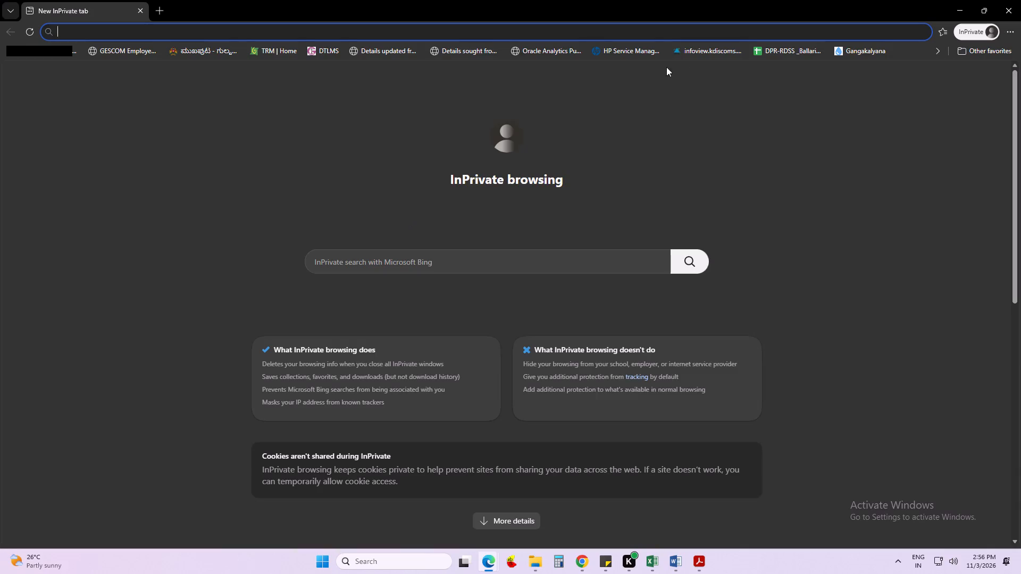
click(688, 50)
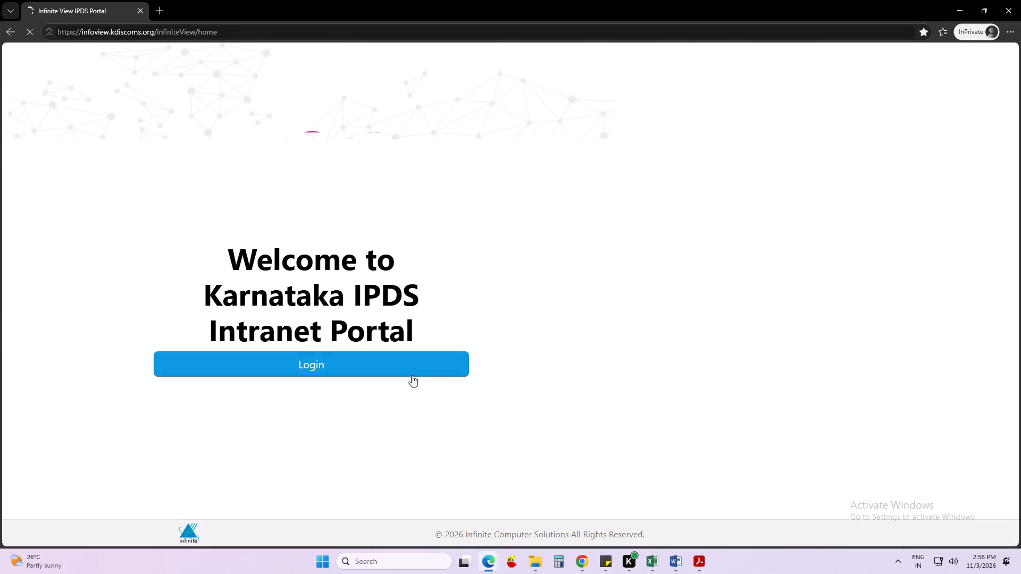
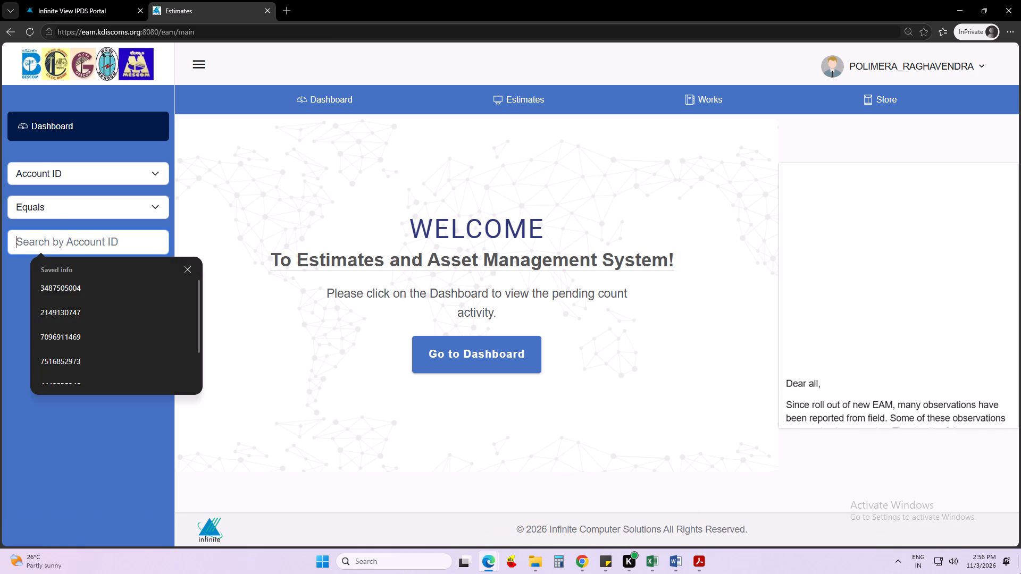
Search the pending activities for the consumer's account ID.
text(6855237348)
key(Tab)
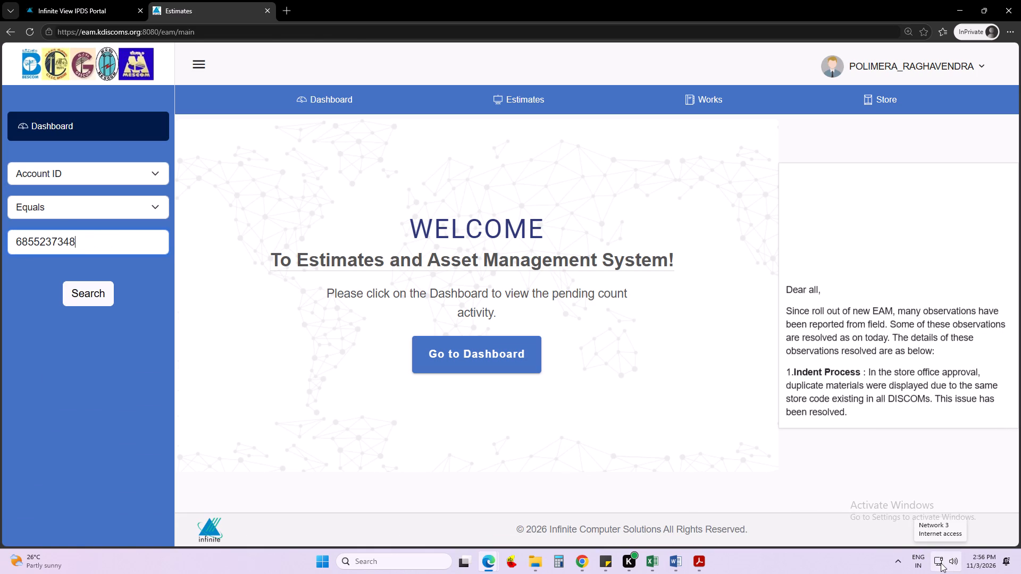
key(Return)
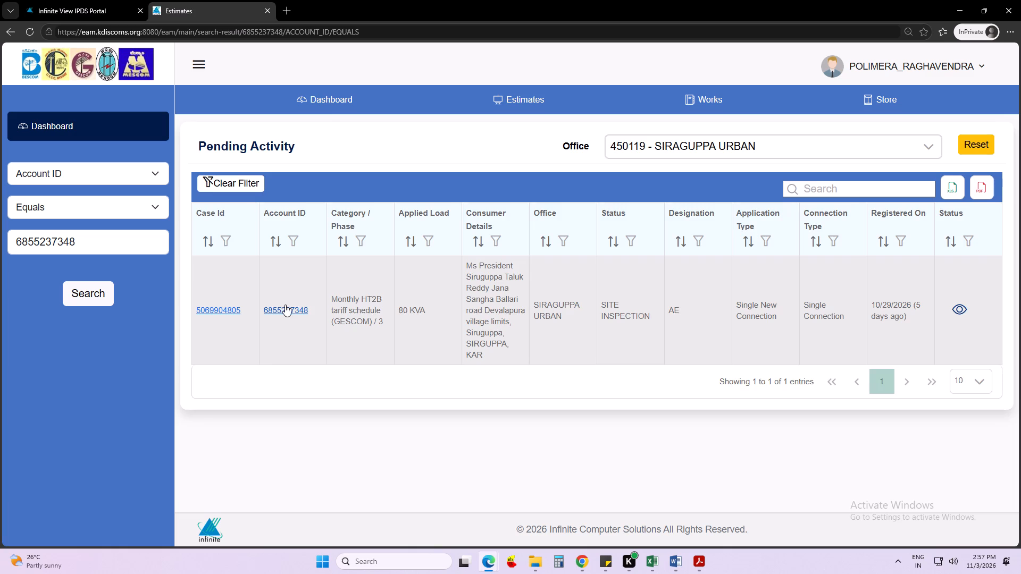
Open the found account's site inspection form and advance past Consumer Details to Premises Inspection.
click(285, 305)
scroll(450, 279, down, 4)
click(950, 453)
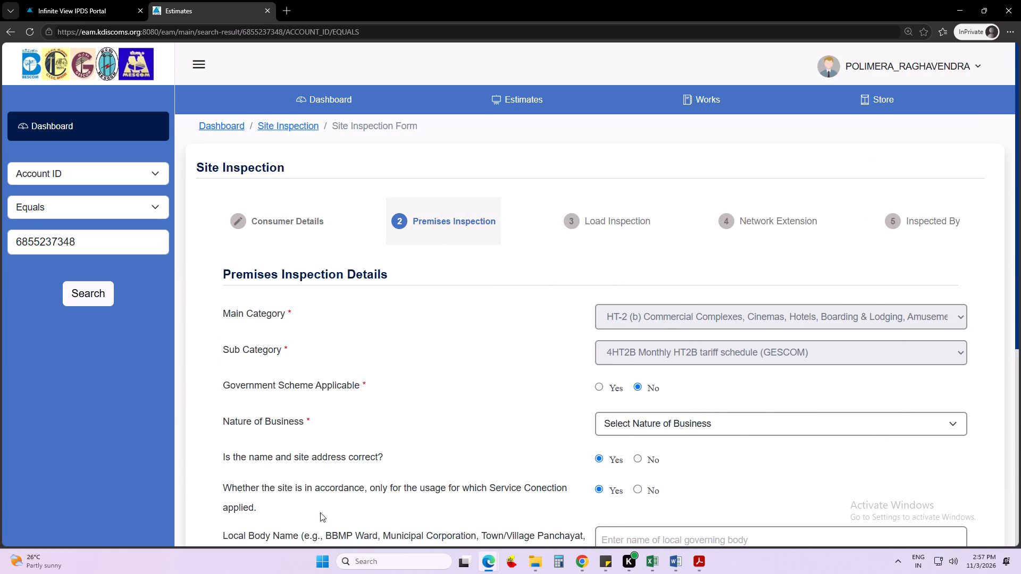
Set the nature of business to COMMERCIAL COMPLEXES and the local body name to cmc in the premises inspection details.
click(671, 429)
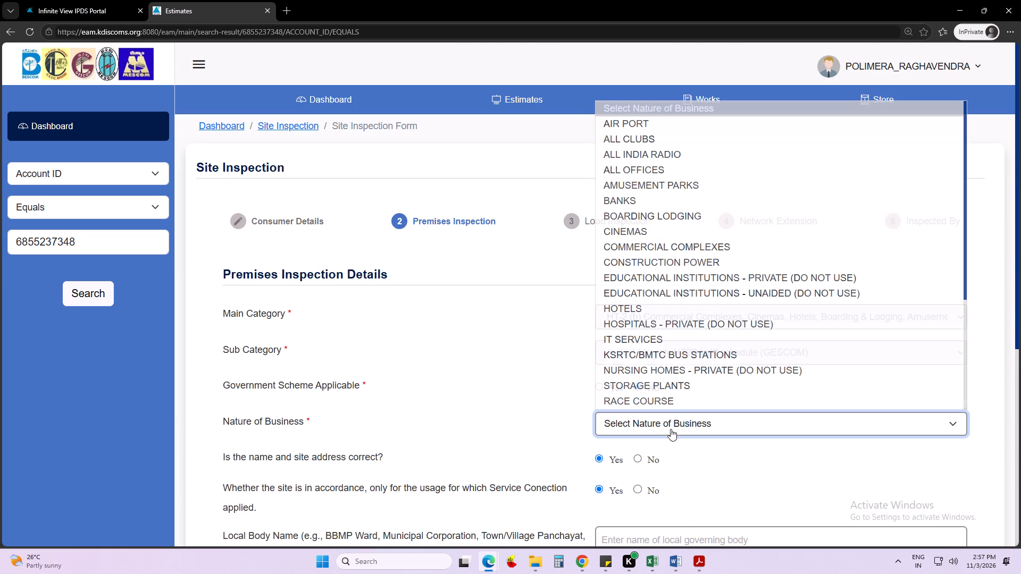
click(648, 254)
click(495, 343)
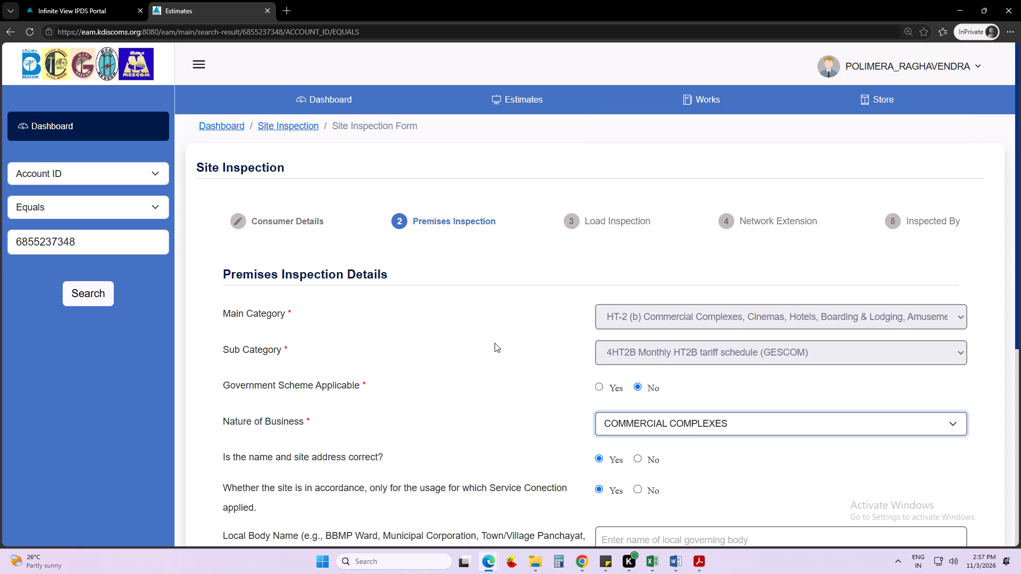
scroll(647, 424, down, 2)
click(631, 436)
click(646, 474)
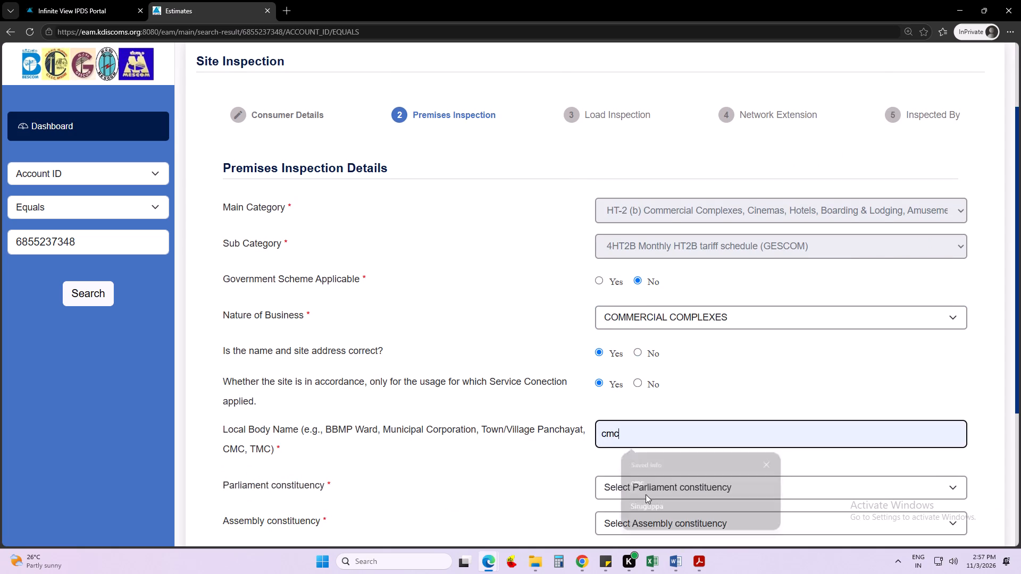
Set the parliament constituency to Koppal, choose the assembly constituency, and proceed to Load Inspection.
click(646, 494)
click(646, 450)
click(568, 453)
scroll(696, 455, down, 3)
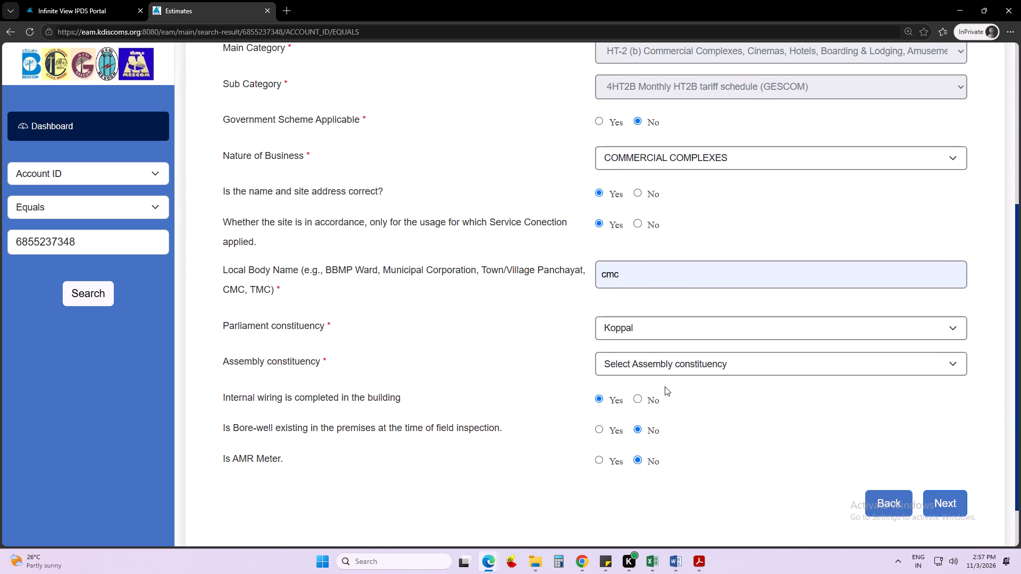
click(655, 370)
click(668, 401)
click(676, 405)
click(929, 502)
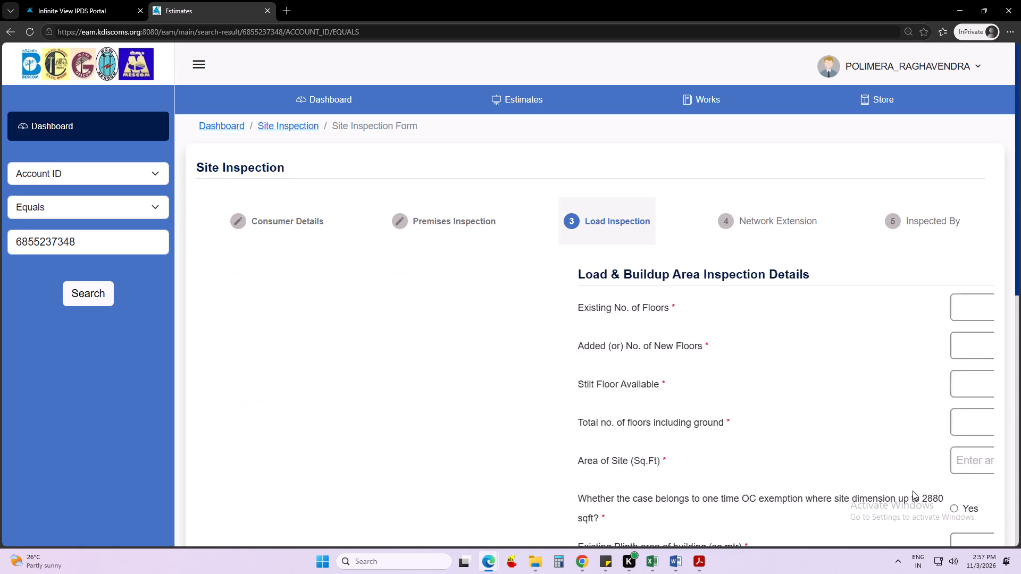
Enter 0 existing floors and 3 new floors, and set Stilt Floor Available to No in the load inspection details.
click(620, 305)
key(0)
key(Tab)
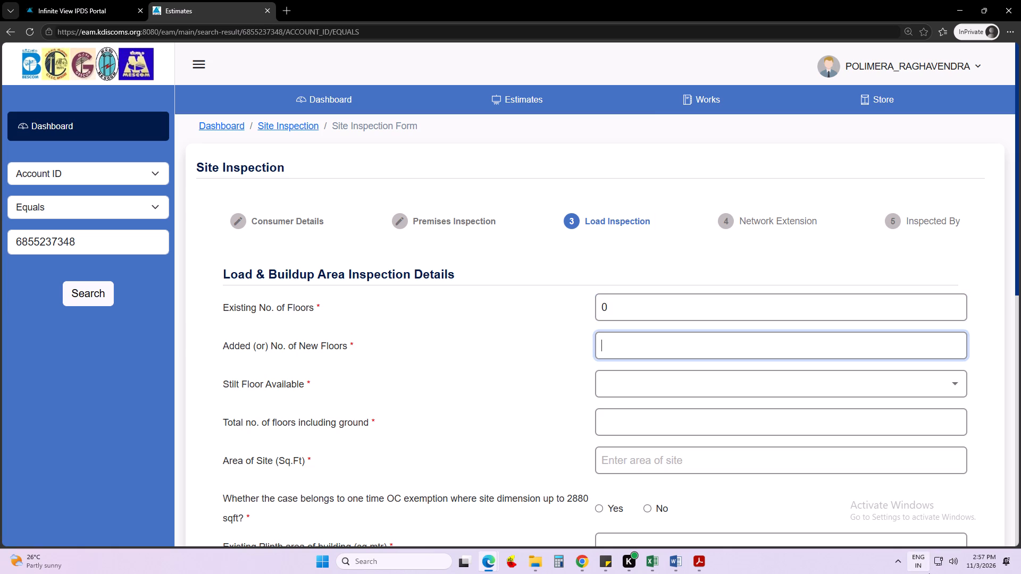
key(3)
key(Tab)
key(Down)
key(Down)
key(Tab)
key(Tab)
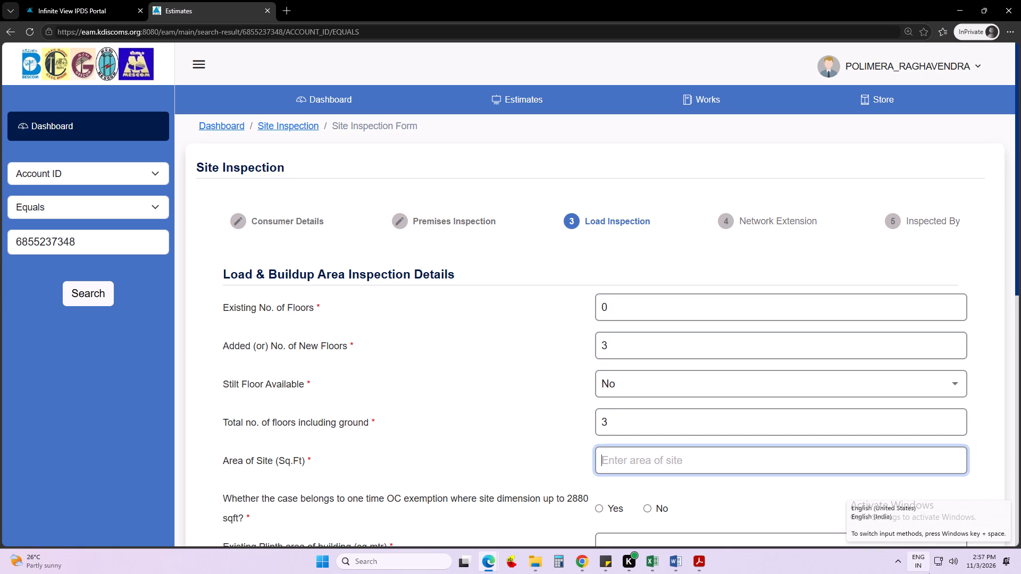
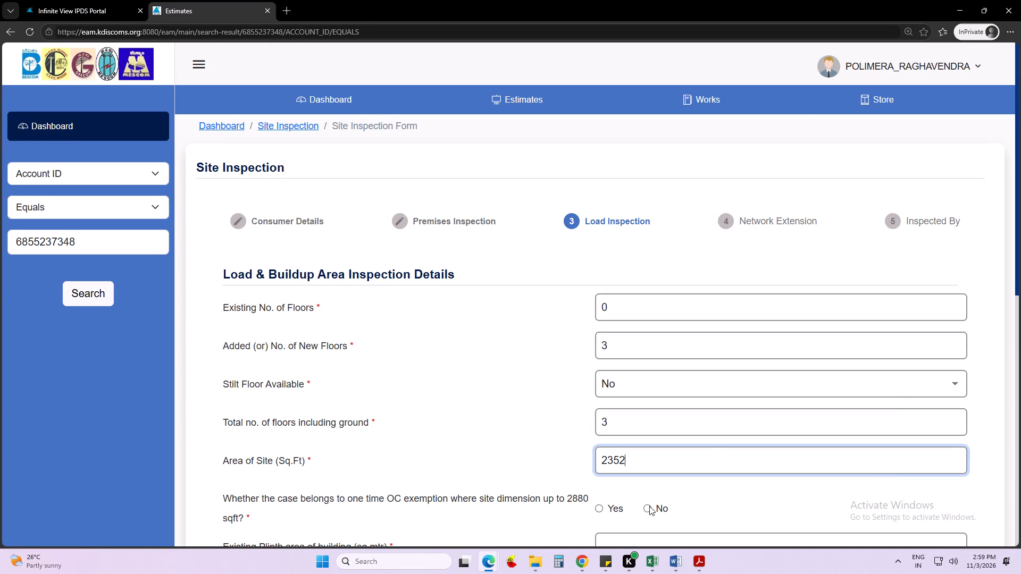
Set the one-time OC exemption to No and enter 0 for the existing, added and total plinth areas.
click(649, 506)
click(762, 474)
scroll(756, 472, down, 2)
click(643, 442)
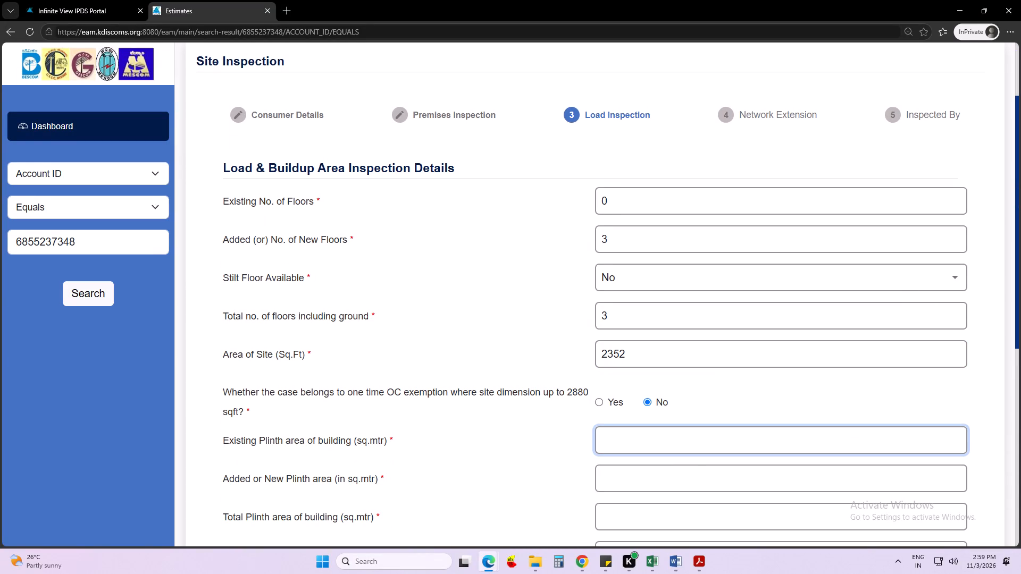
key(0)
key(Tab)
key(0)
key(Tab)
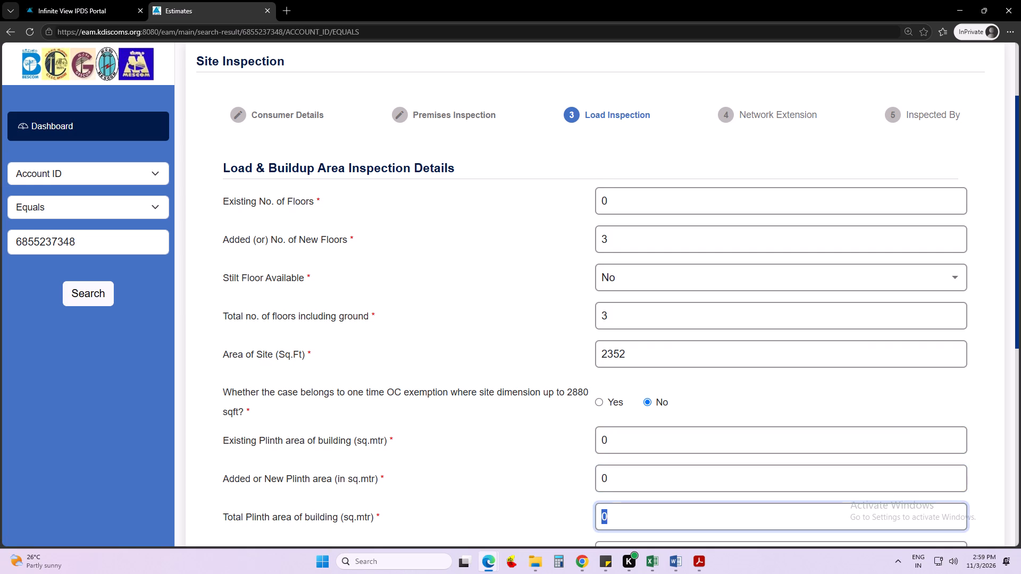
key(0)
key(Tab)
Enter an existing build up area of 218, an added build up area of 0 and a building height of 8, and proceed to Network Extension.
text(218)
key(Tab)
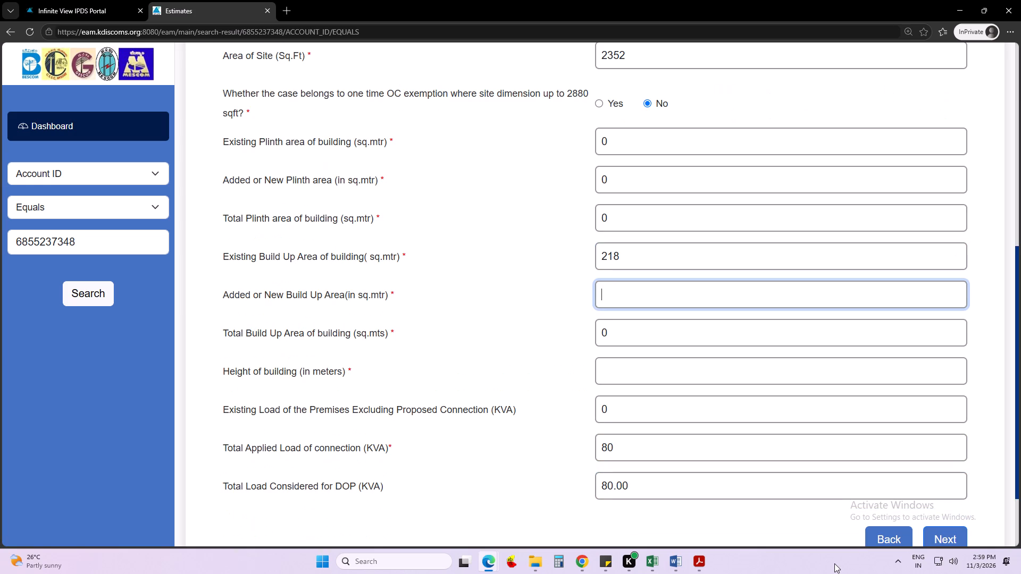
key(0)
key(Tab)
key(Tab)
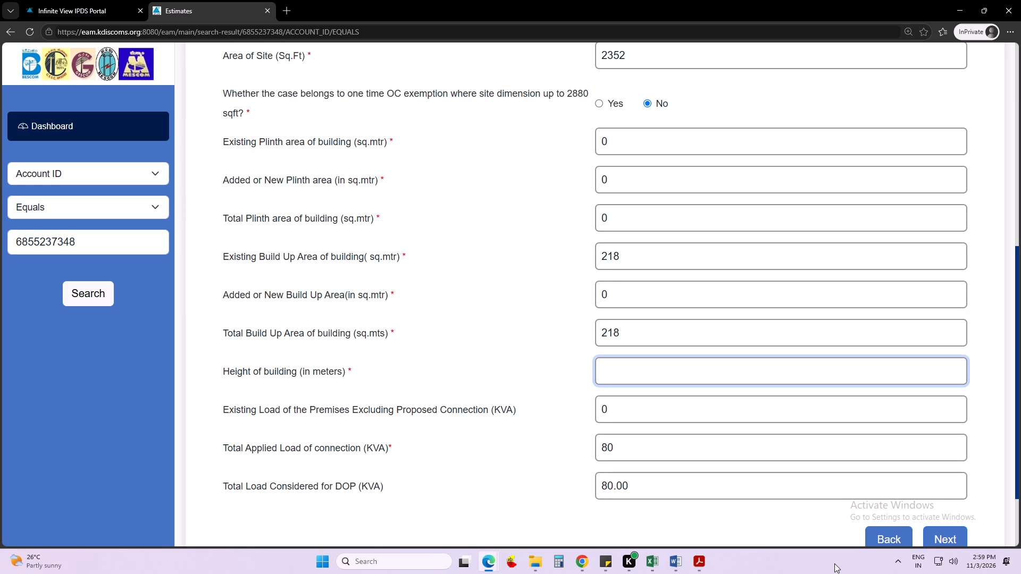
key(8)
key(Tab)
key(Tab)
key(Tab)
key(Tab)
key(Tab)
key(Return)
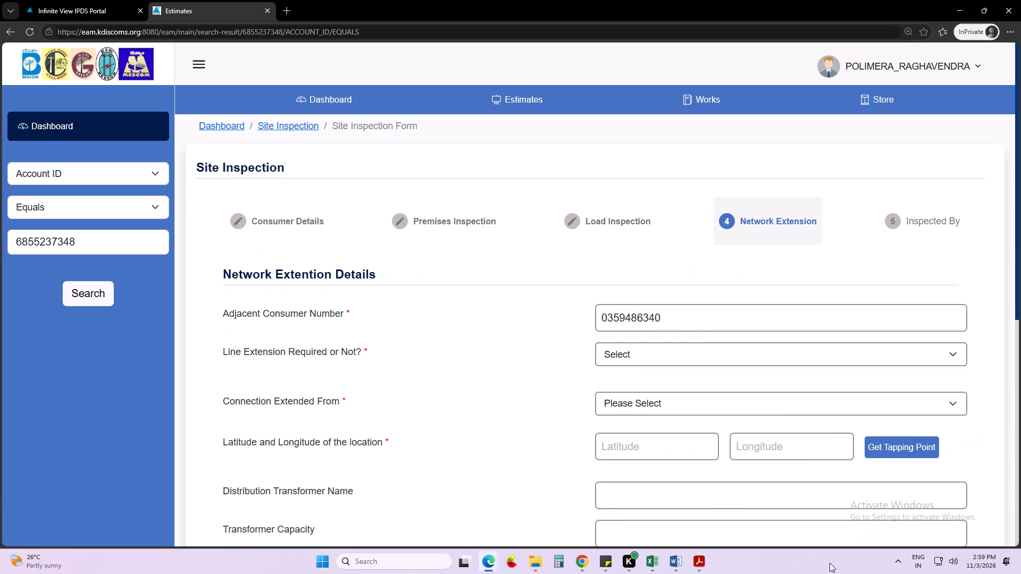
Set Line Extension Required to No and Connection Extended From to HT POLE, and open the tapping point map.
click(615, 332)
click(620, 354)
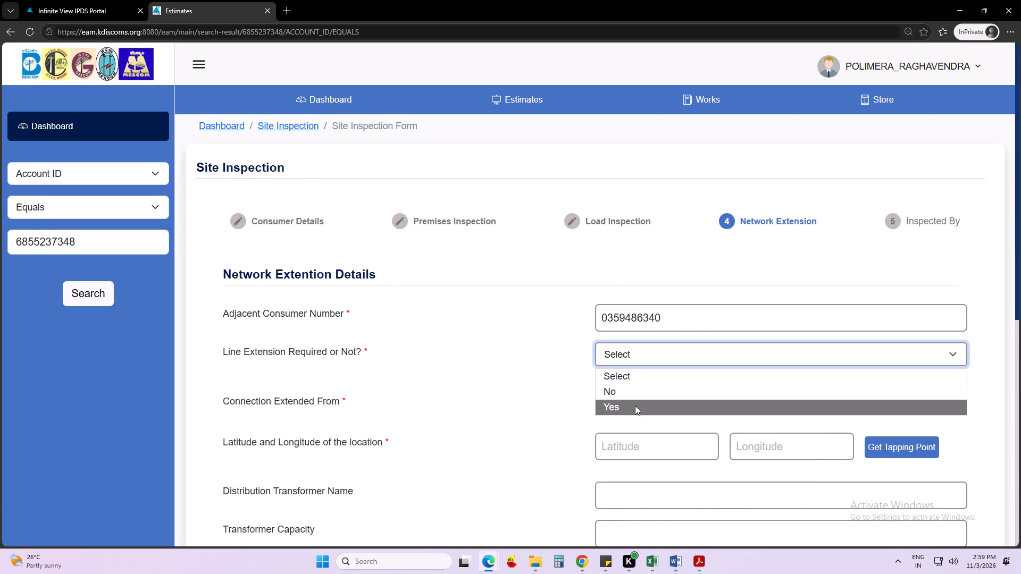
double_click(633, 399)
click(645, 442)
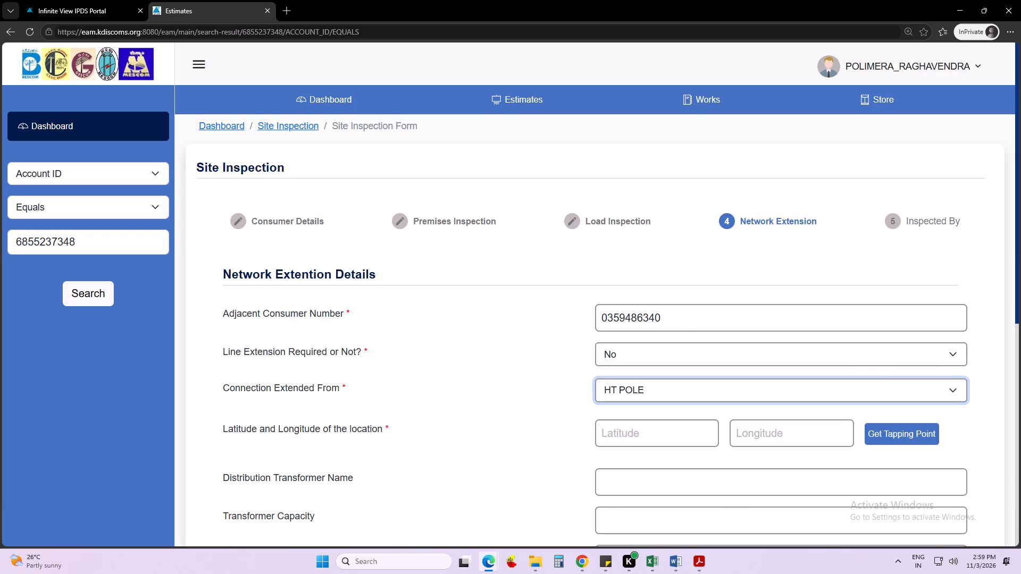
click(902, 433)
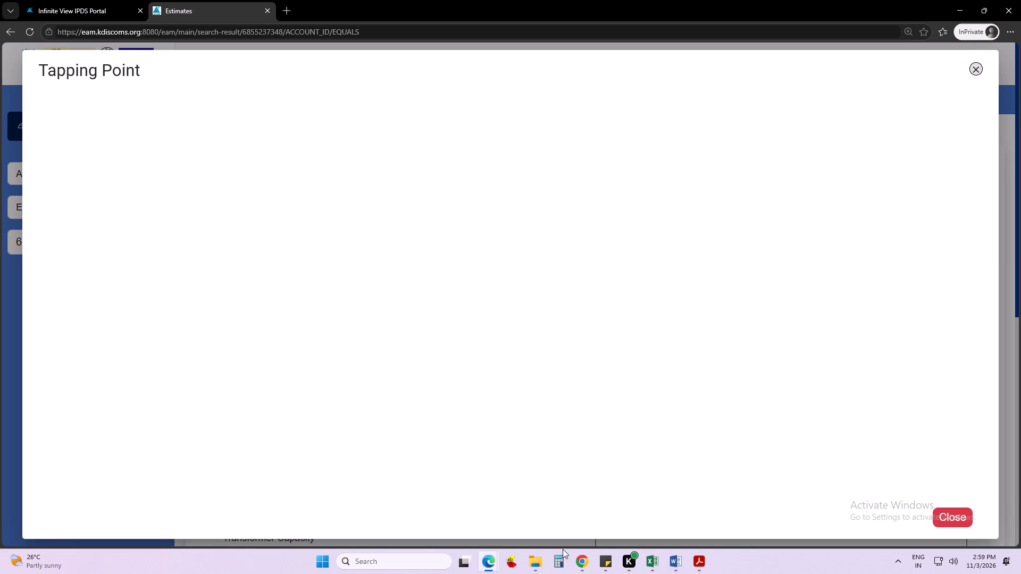
Switch to File Explorer and locate the file "feeder wise DTC code and location" in the Girireddy folder.
click(534, 564)
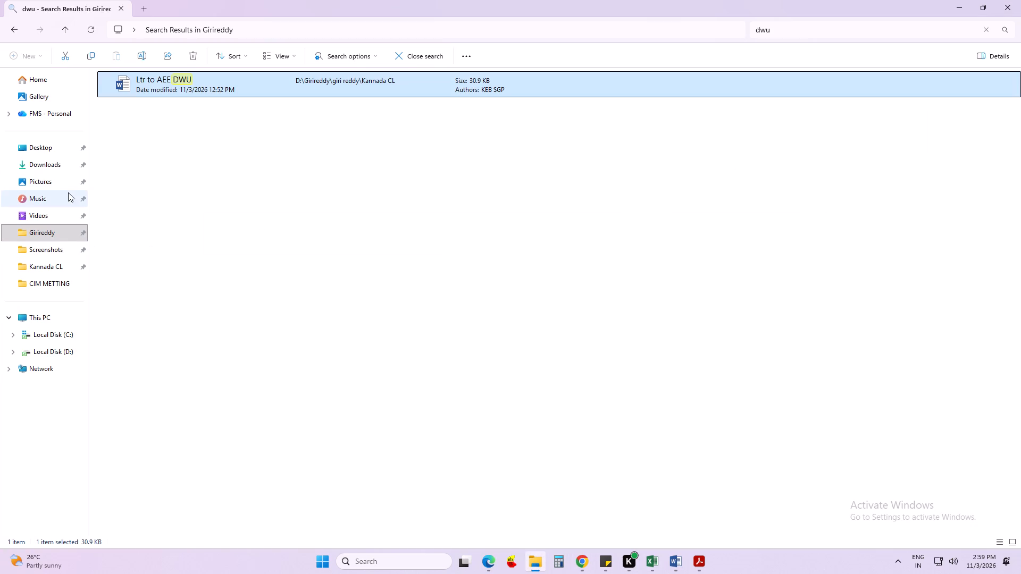
click(44, 230)
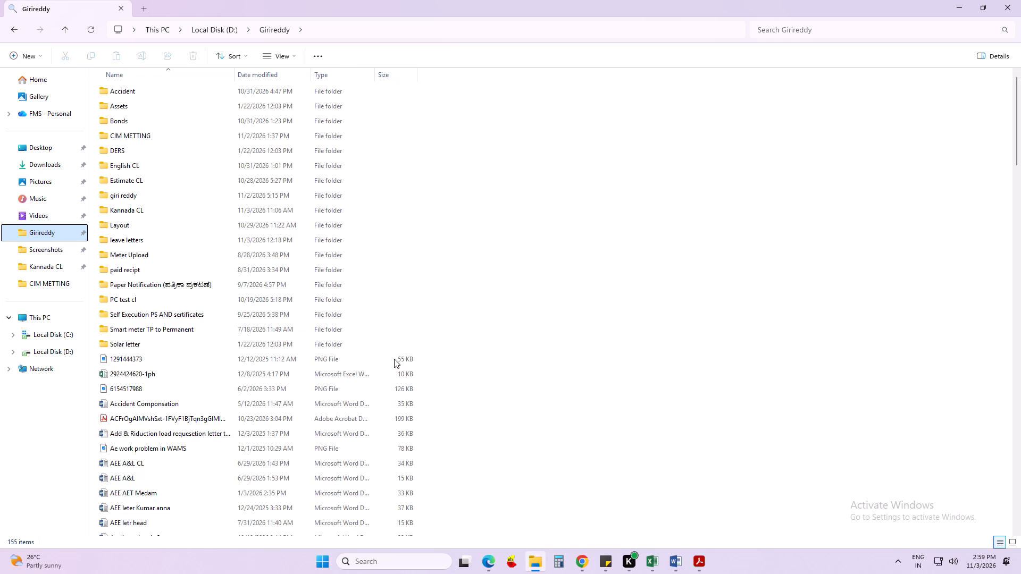
scroll(450, 424, down, 4)
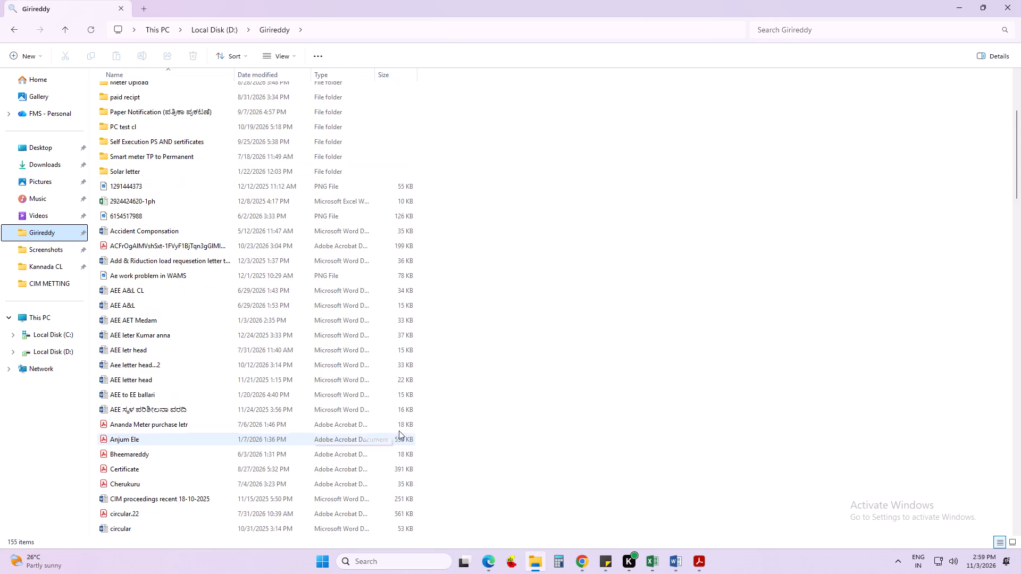
scroll(609, 402, down, 3)
scroll(285, 352, down, 5)
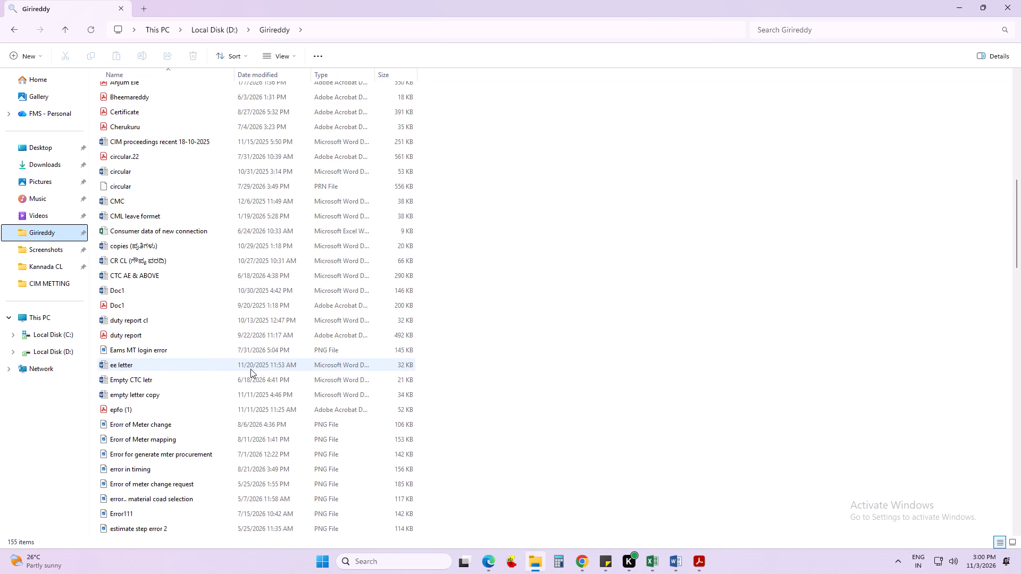
scroll(250, 369, down, 4)
click(210, 393)
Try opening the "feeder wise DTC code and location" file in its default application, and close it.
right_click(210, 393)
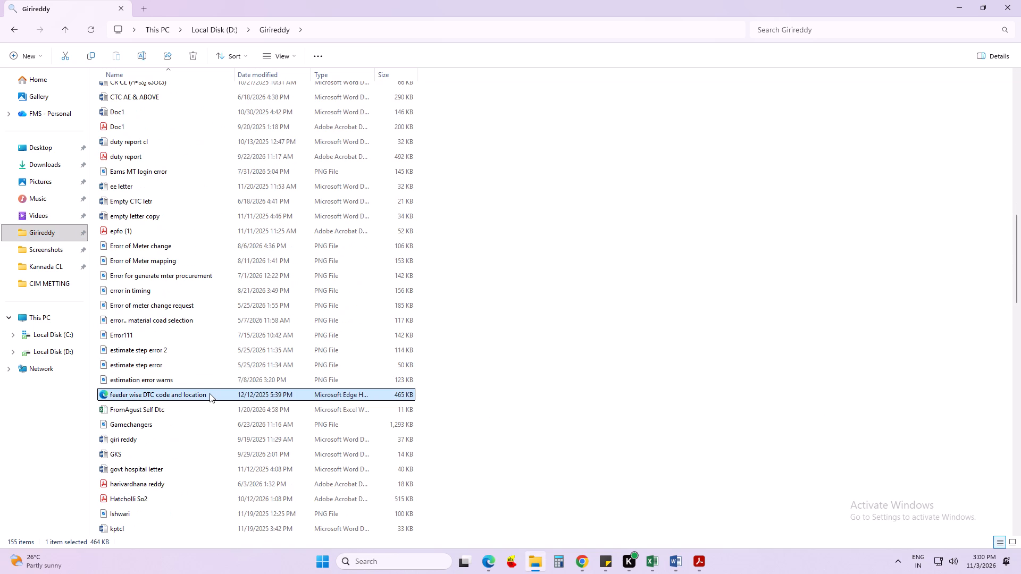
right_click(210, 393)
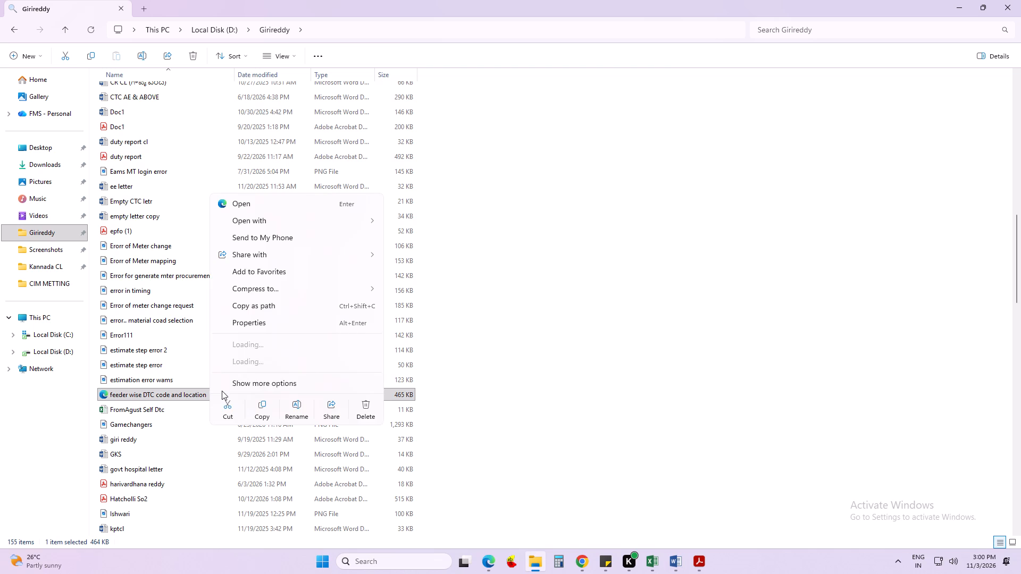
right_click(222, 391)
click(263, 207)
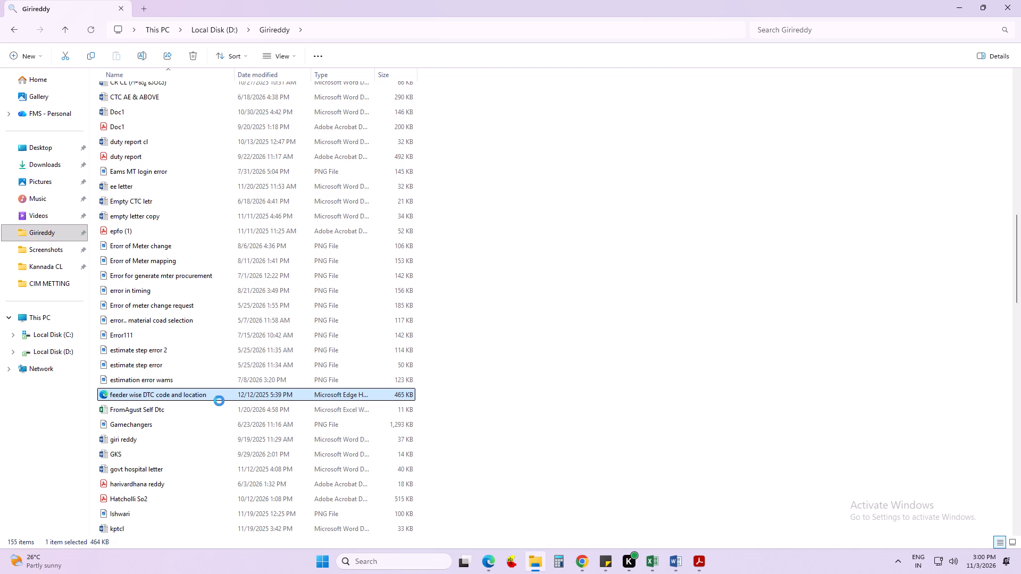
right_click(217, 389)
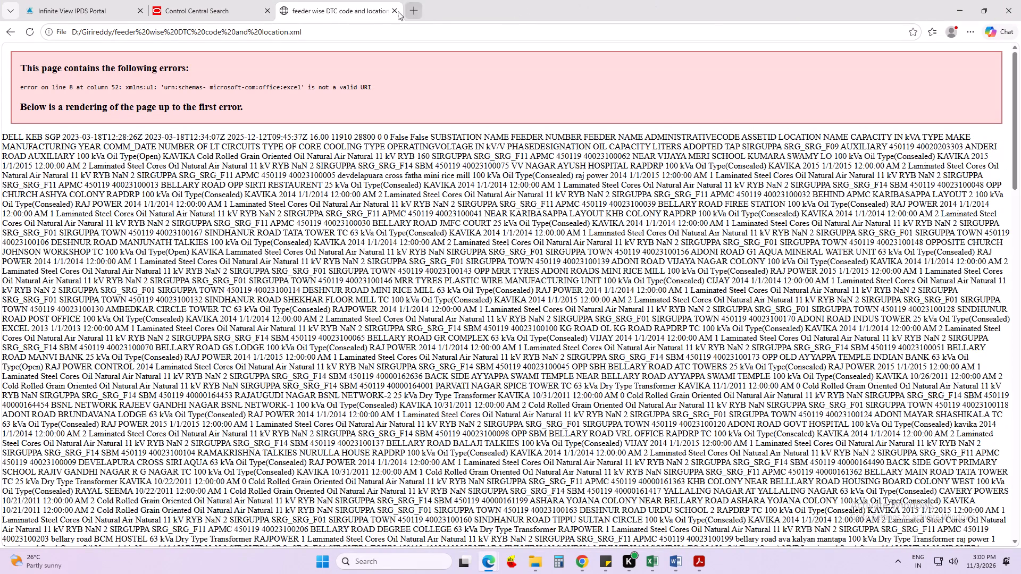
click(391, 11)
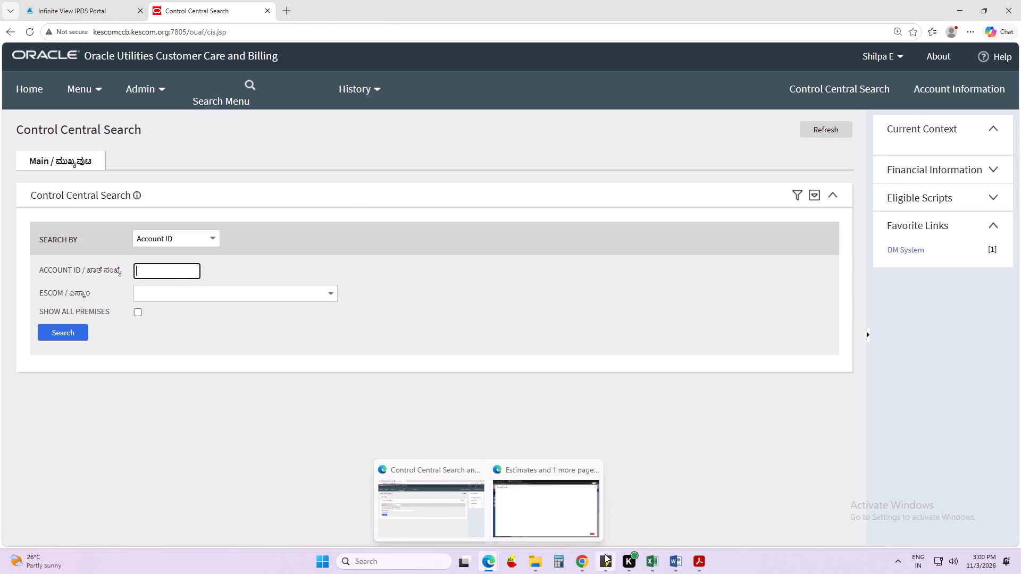
Open the "feeder wise DTC code and location" file in Excel and bring its workbook to the front.
click(539, 562)
right_click(302, 395)
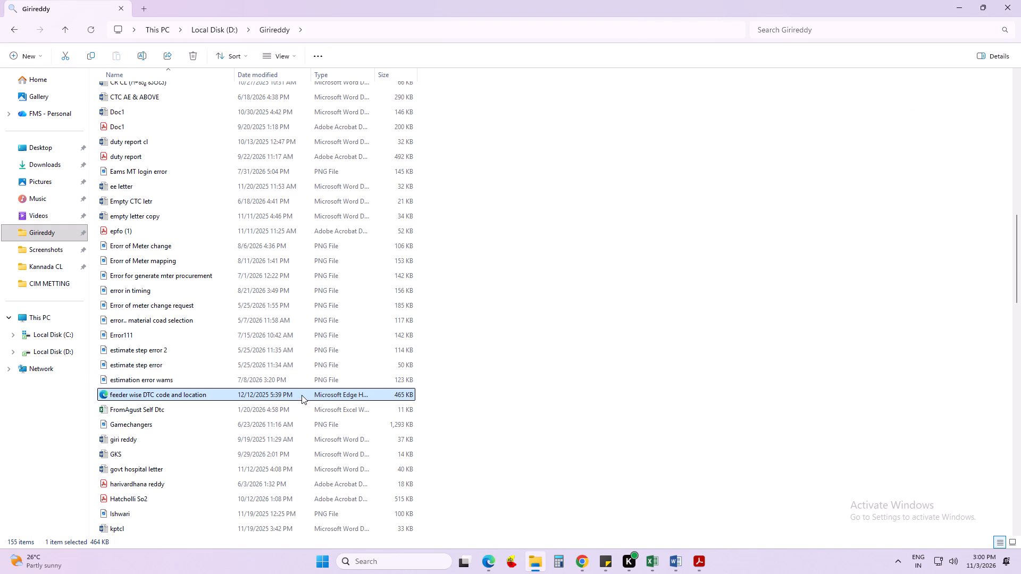
click(337, 198)
click(487, 226)
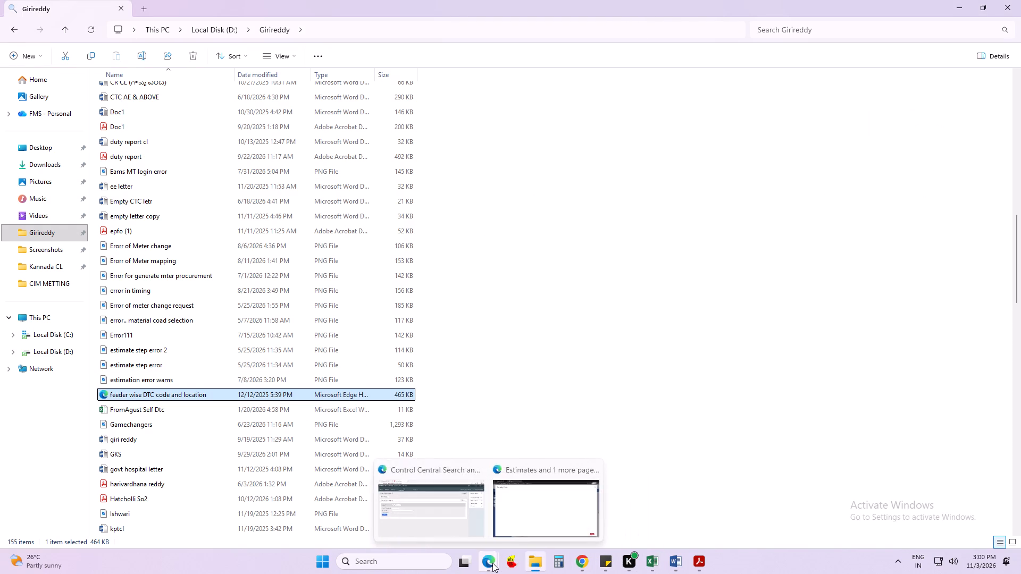
click(524, 528)
click(562, 311)
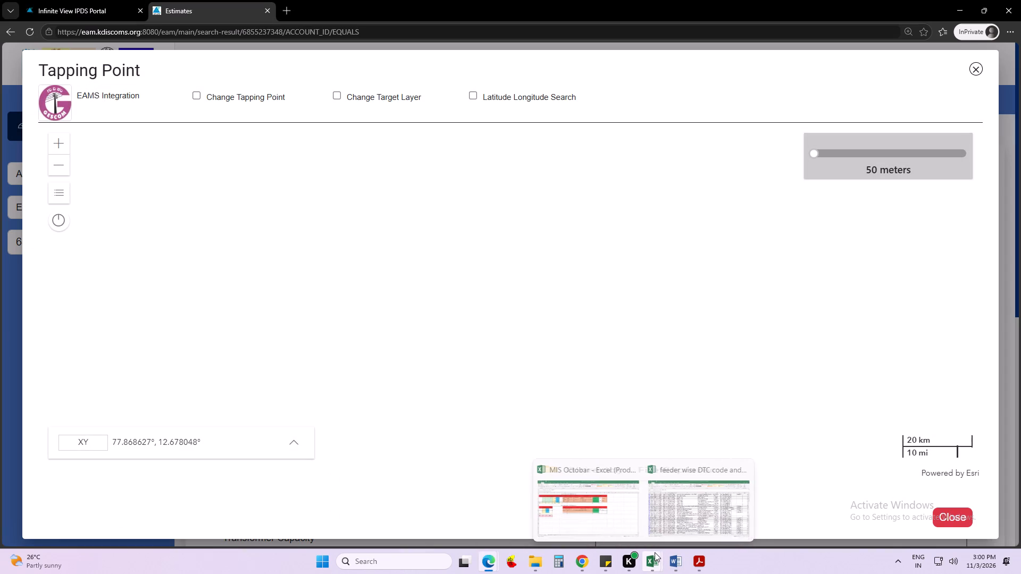
click(681, 515)
scroll(249, 296, up, 5)
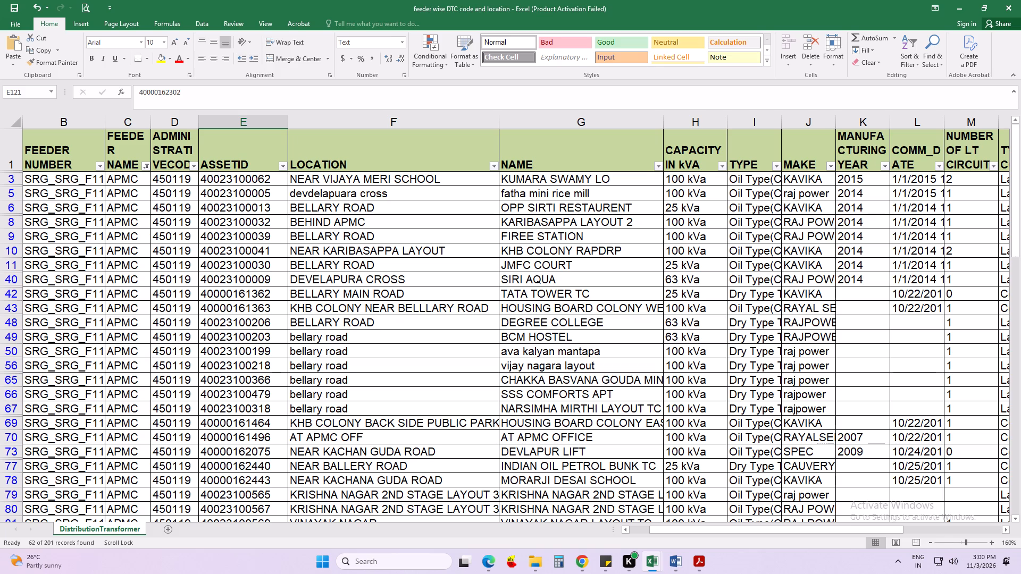
scroll(274, 319, up, 4)
scroll(274, 319, down, 4)
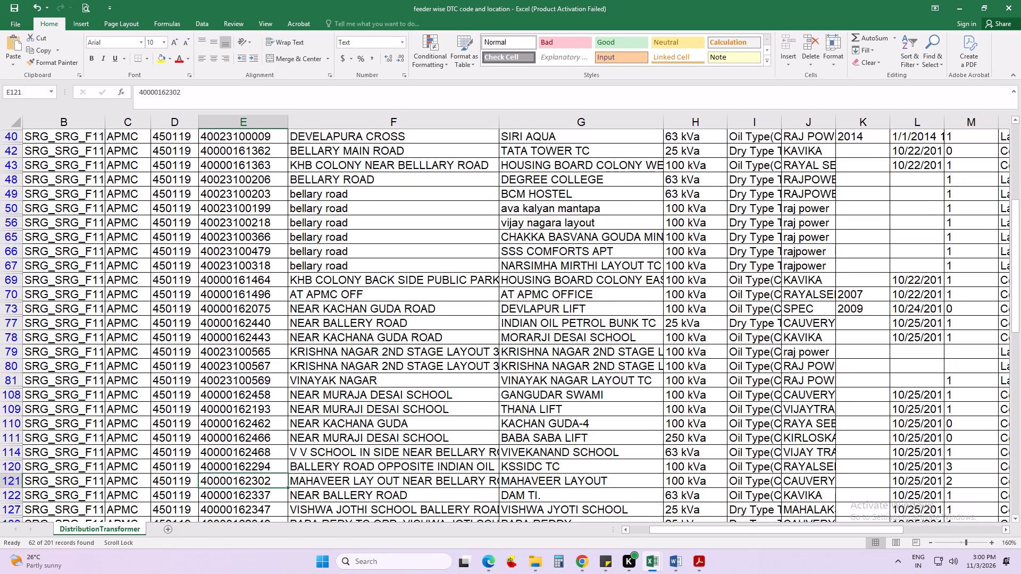
scroll(281, 252, up, 2)
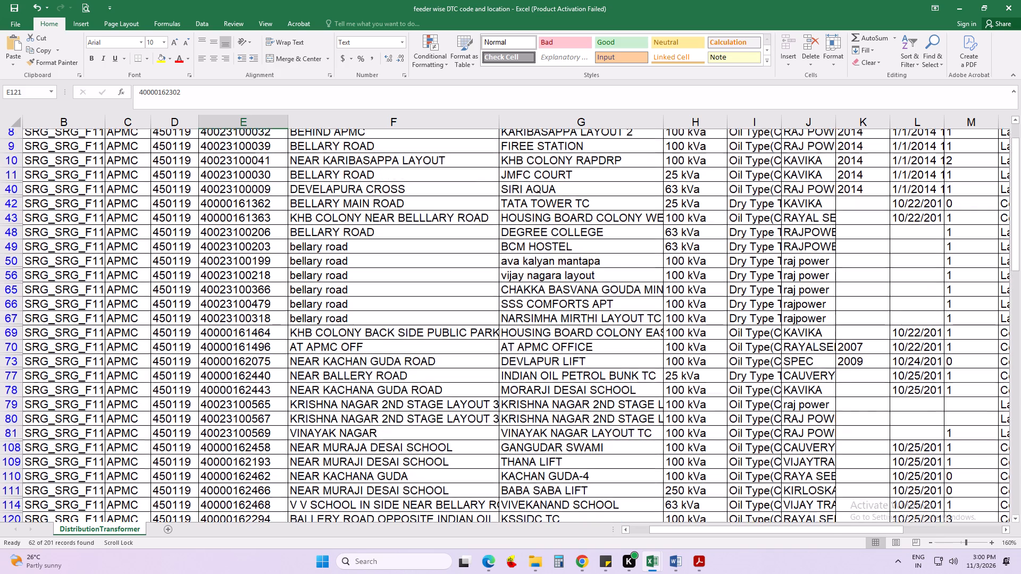
click(252, 250)
key(ctrl+c)
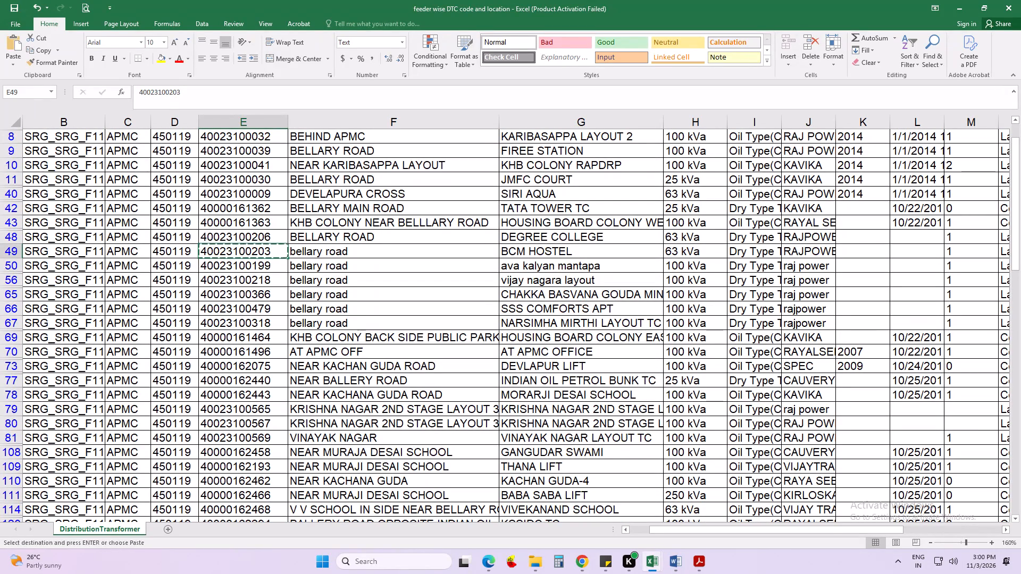
key(alt+Tab)
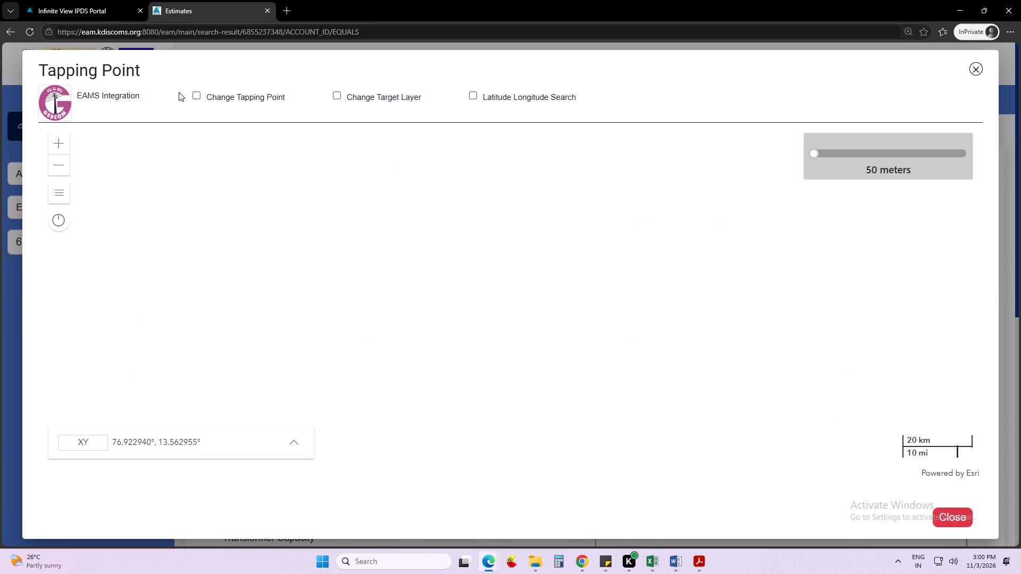
click(195, 91)
click(162, 133)
click(157, 148)
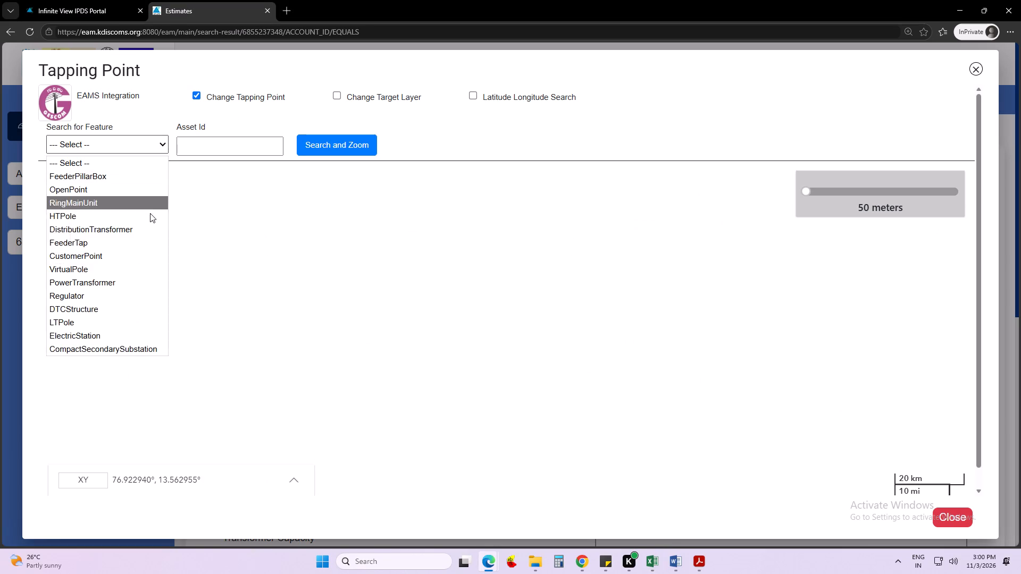
click(150, 225)
click(185, 147)
key(ctrl+v)
click(364, 155)
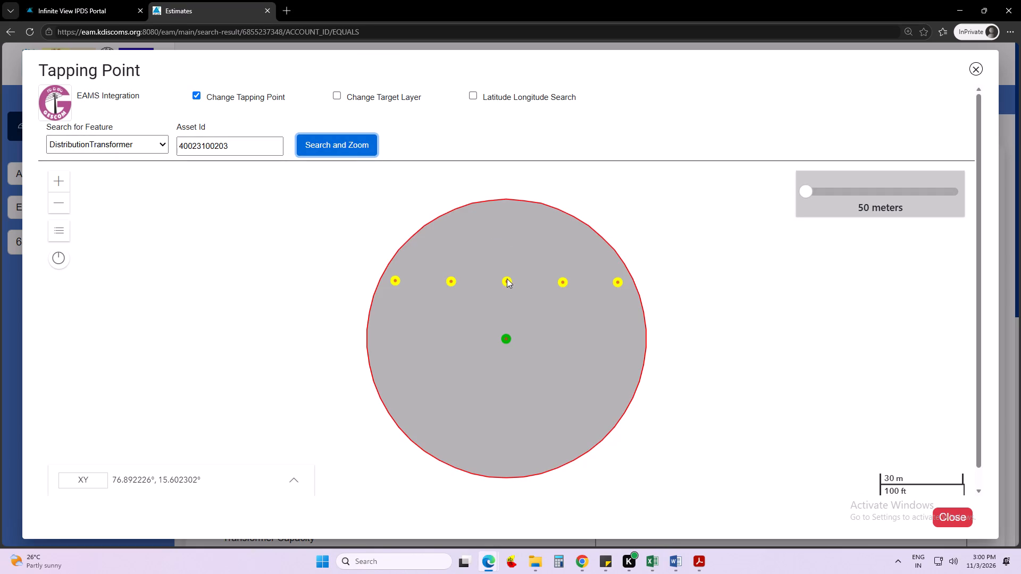
click(506, 281)
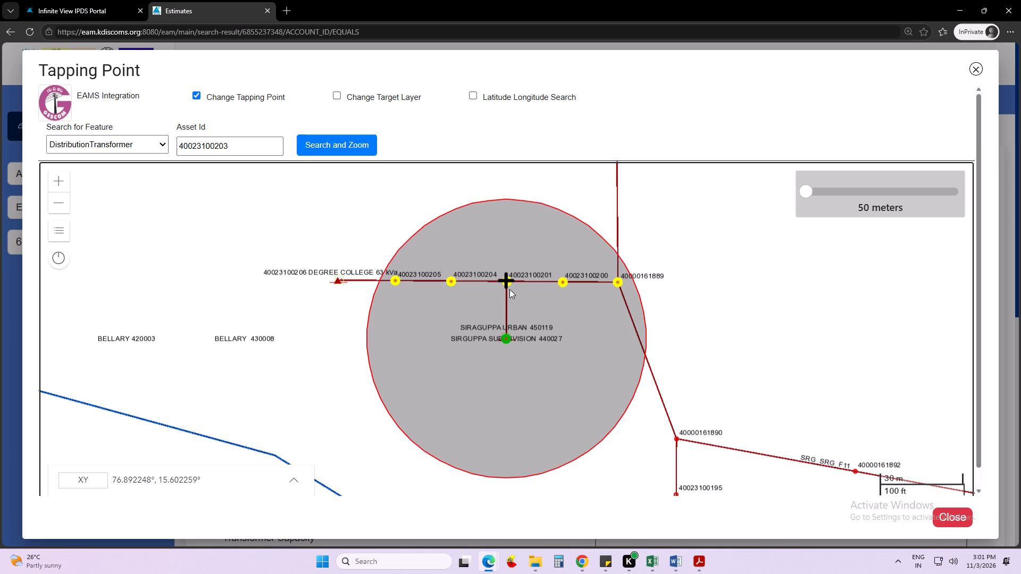
click(507, 281)
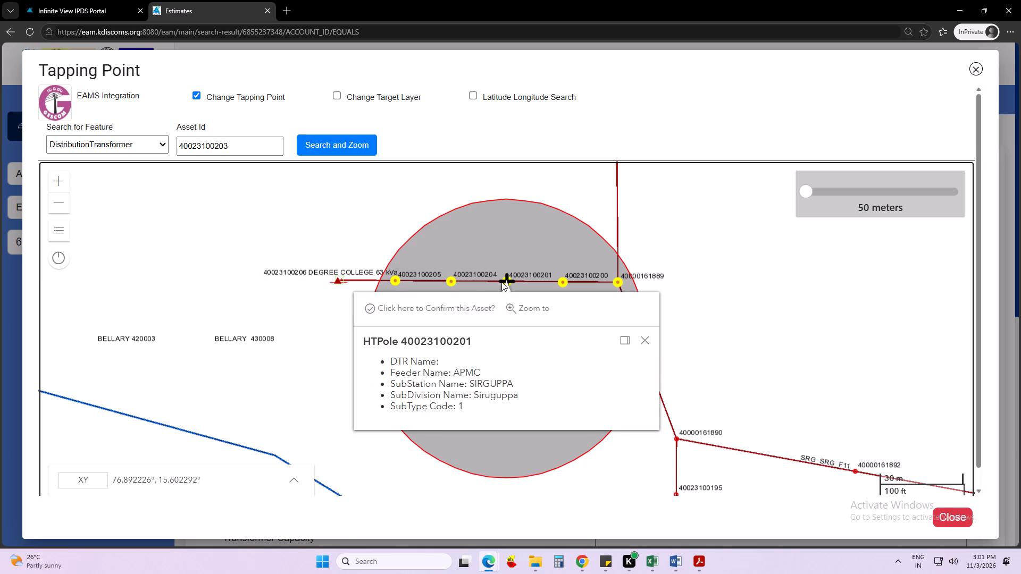
click(430, 305)
click(642, 306)
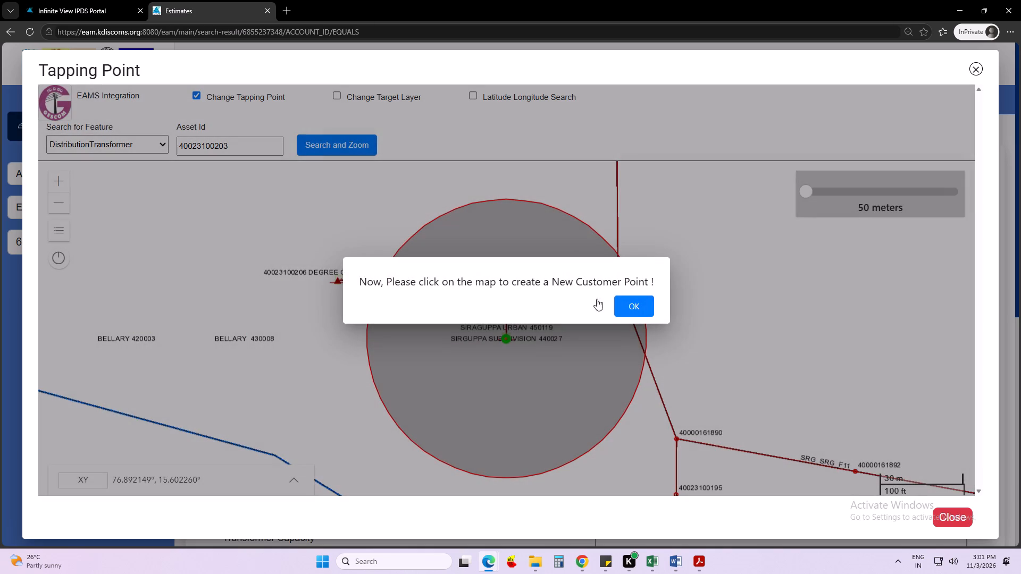
click(633, 310)
click(507, 282)
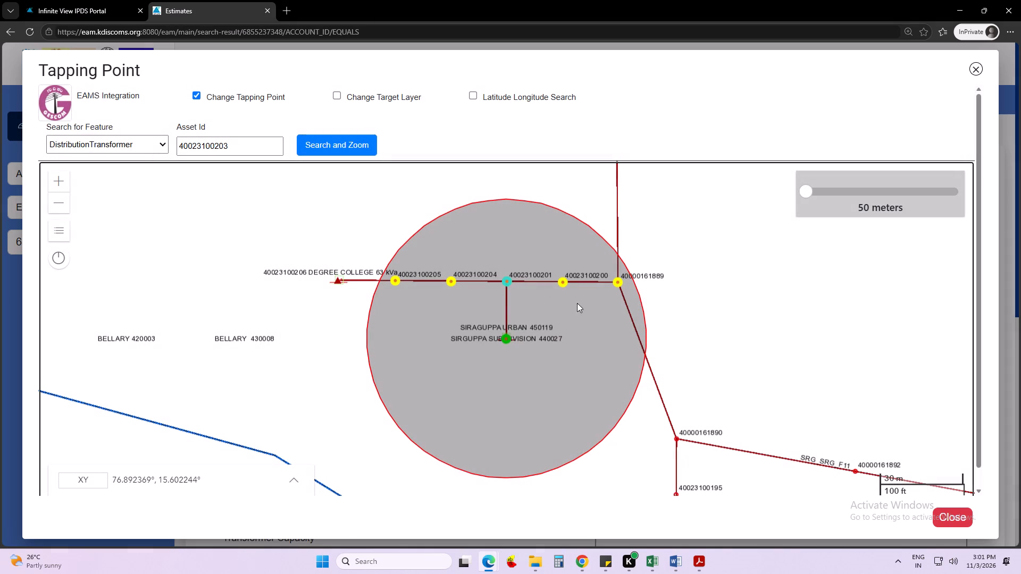
click(510, 309)
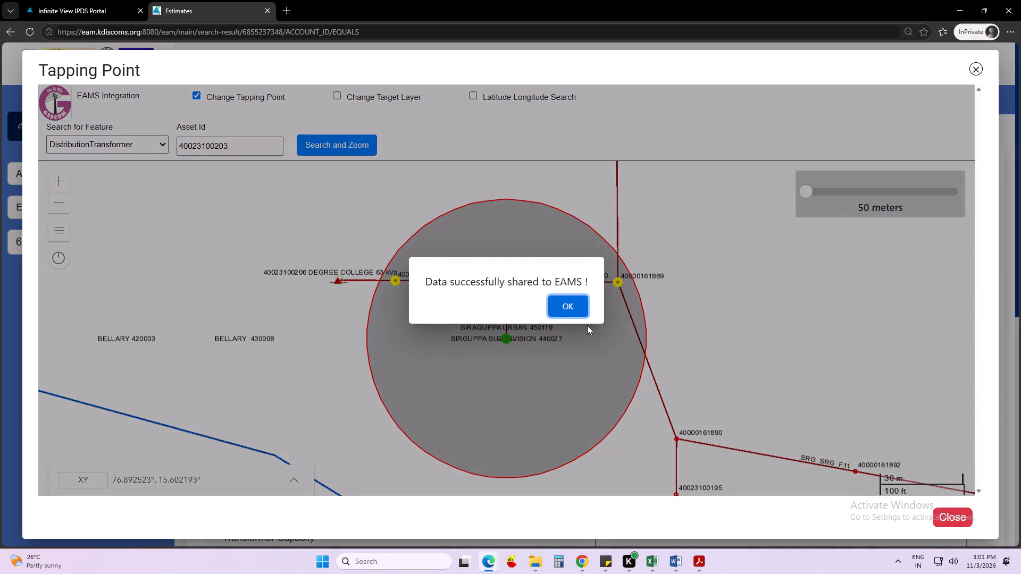
click(574, 314)
click(976, 64)
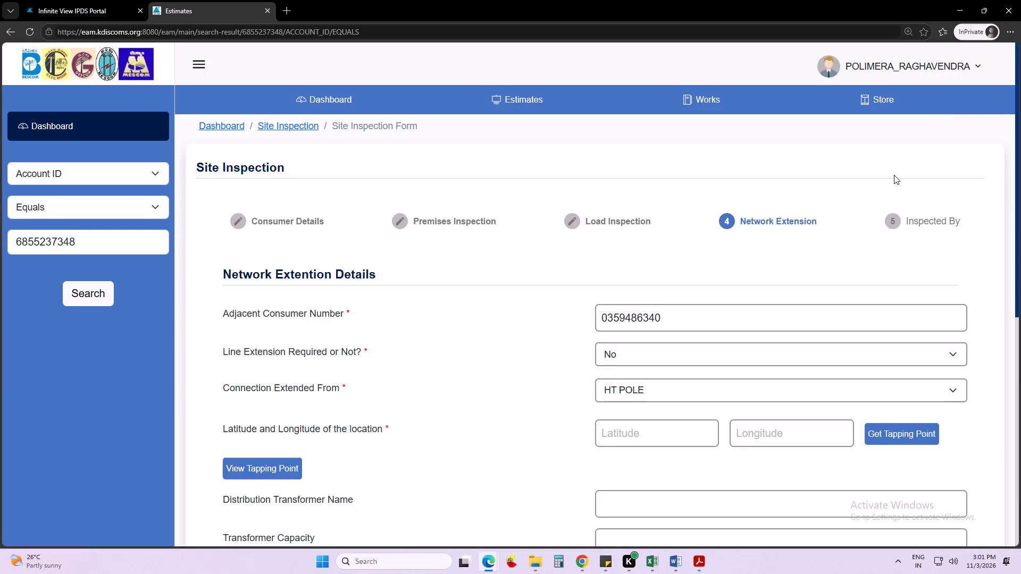
Load the new tapping point's latitude and longitude into the Network Extension details.
click(621, 190)
scroll(740, 401, down, 3)
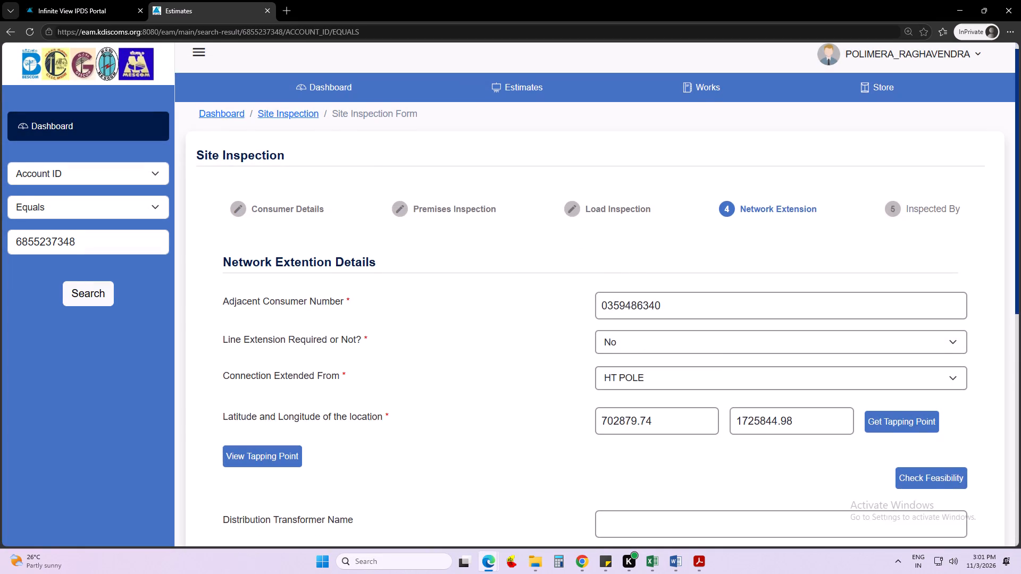
scroll(744, 415, down, 5)
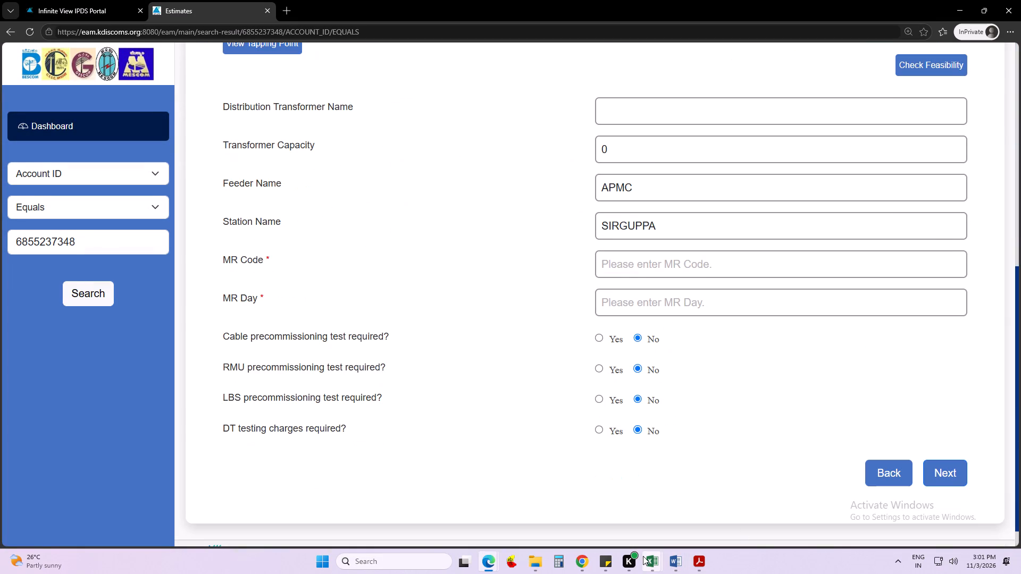
Switch to the feeder wise DTC code and location workbook and look through the APMC transformer list.
click(618, 525)
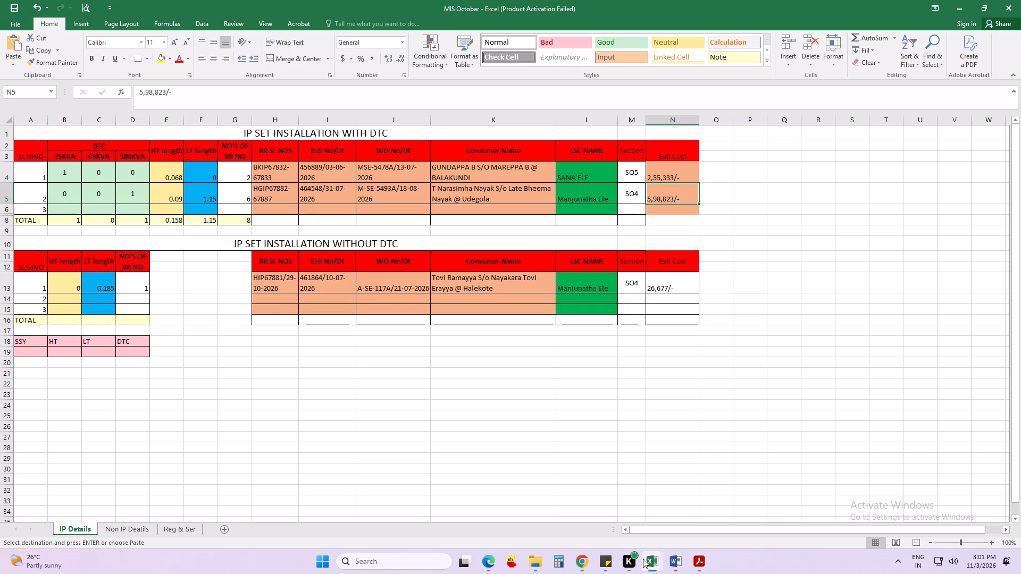
click(675, 513)
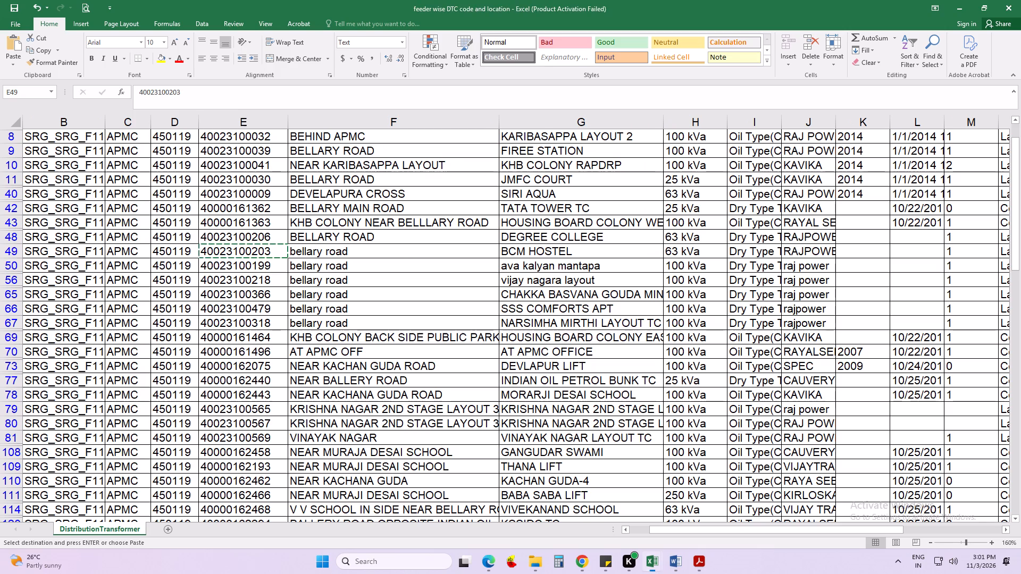
scroll(291, 292, down, 3)
scroll(323, 338, up, 4)
scroll(323, 338, down, 1)
scroll(323, 338, up, 3)
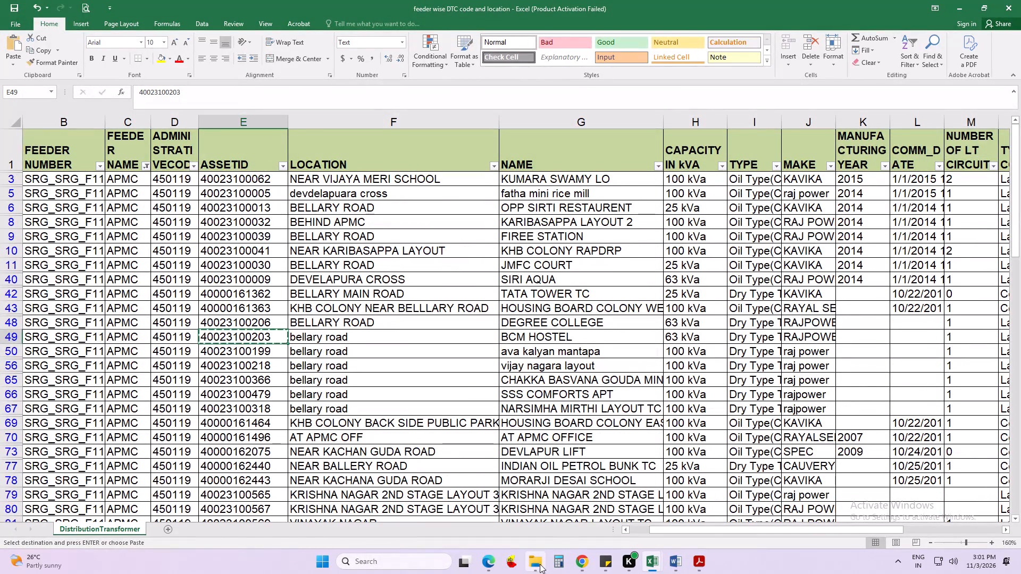
click(539, 564)
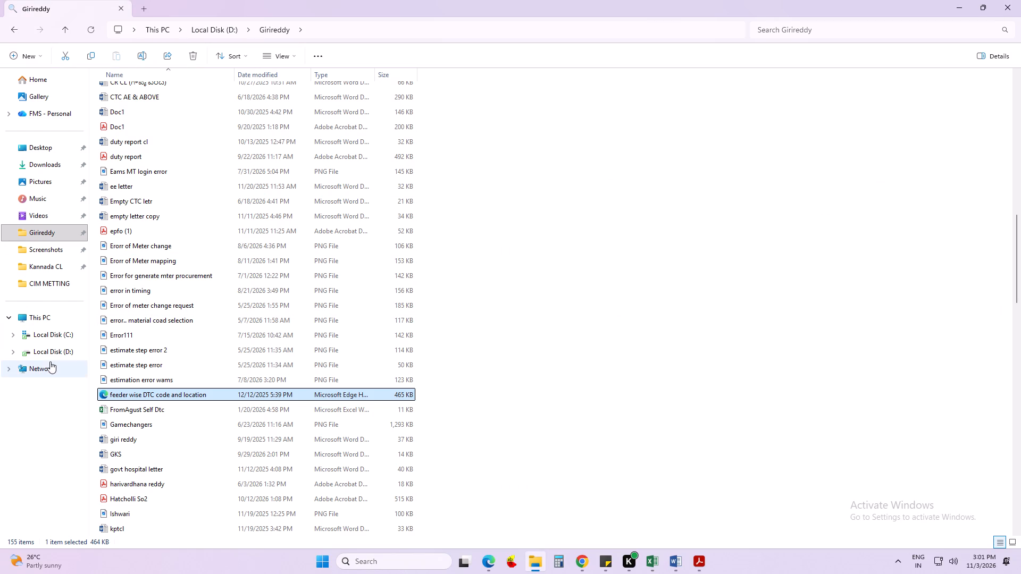
click(43, 154)
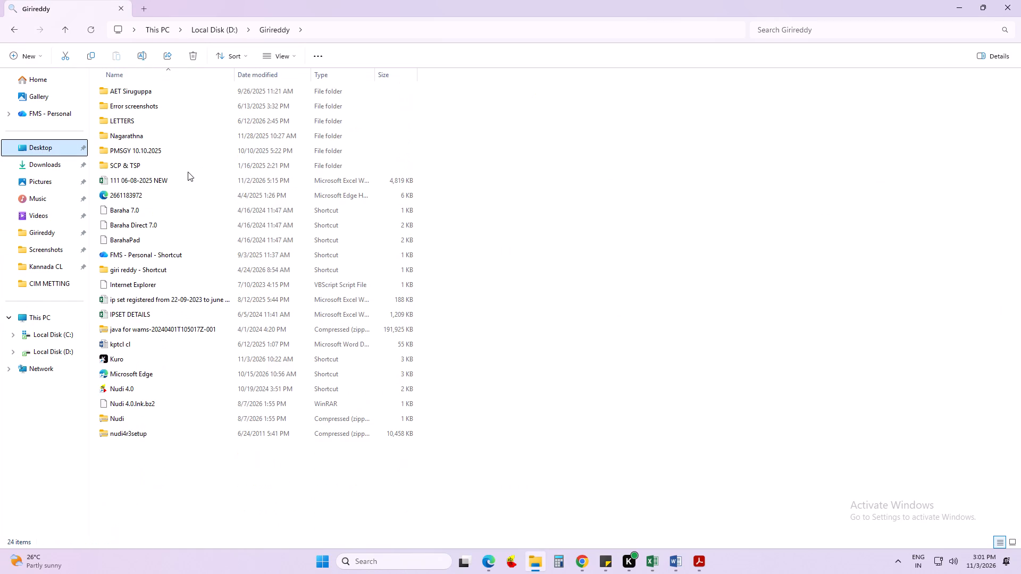
double_click(173, 179)
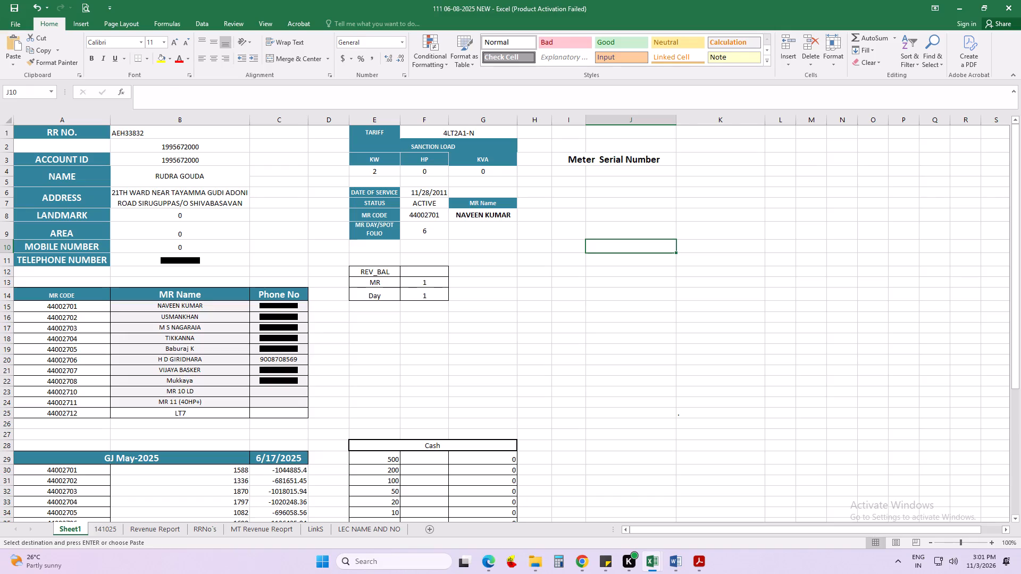
click(131, 129)
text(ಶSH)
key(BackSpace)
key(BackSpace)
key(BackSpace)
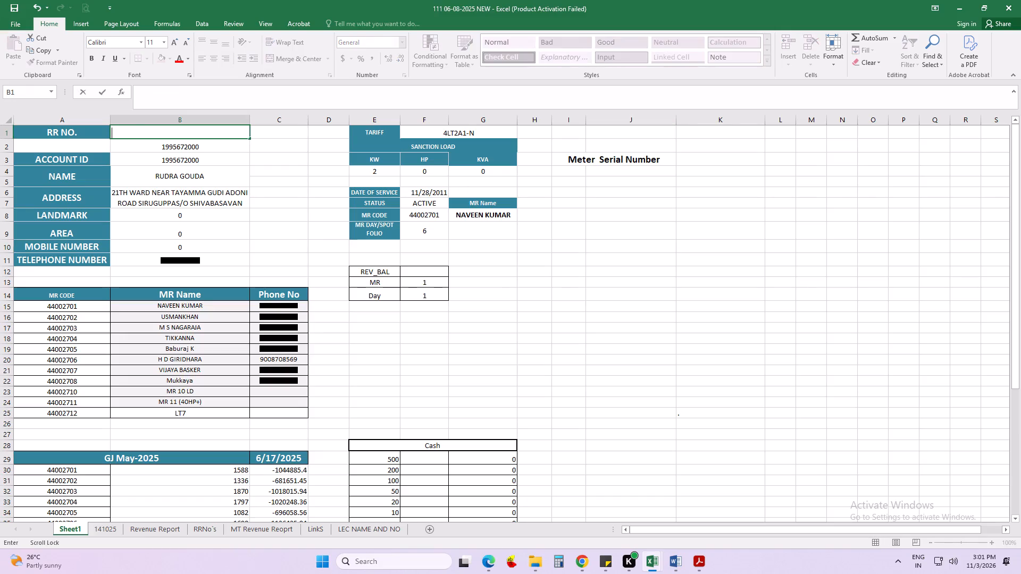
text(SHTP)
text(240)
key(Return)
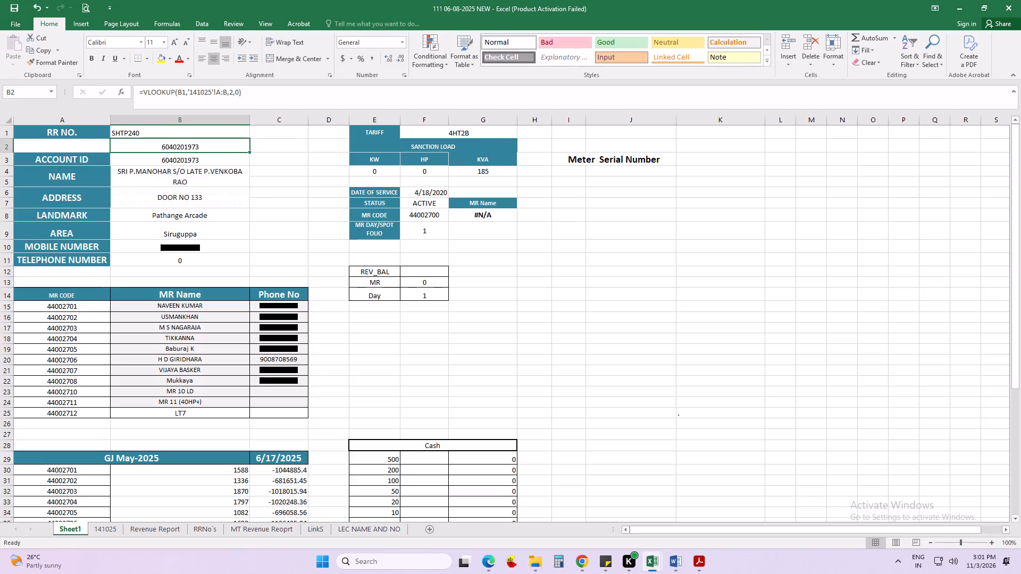
click(435, 210)
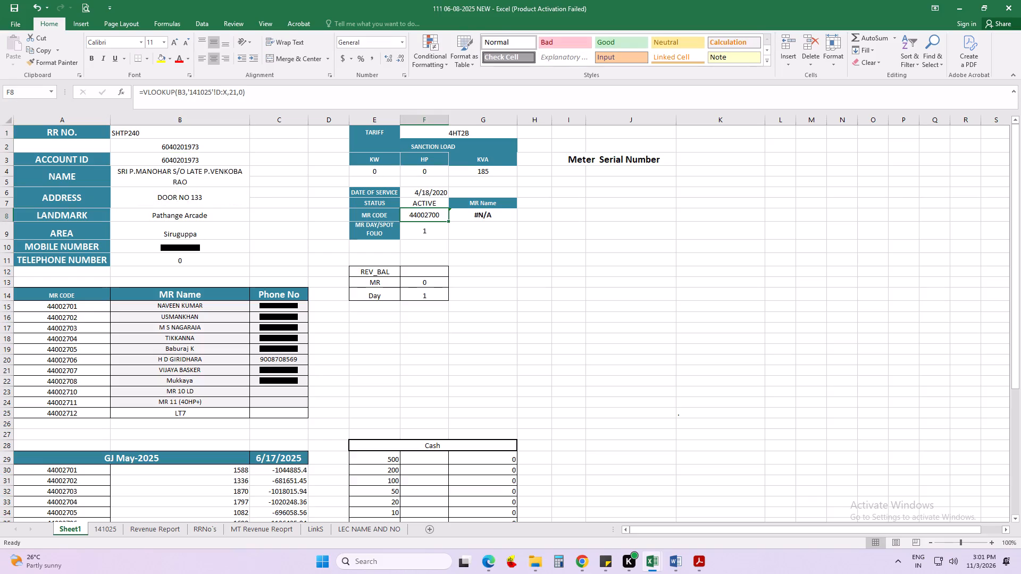
key(ctrl+c)
key(alt+Tab)
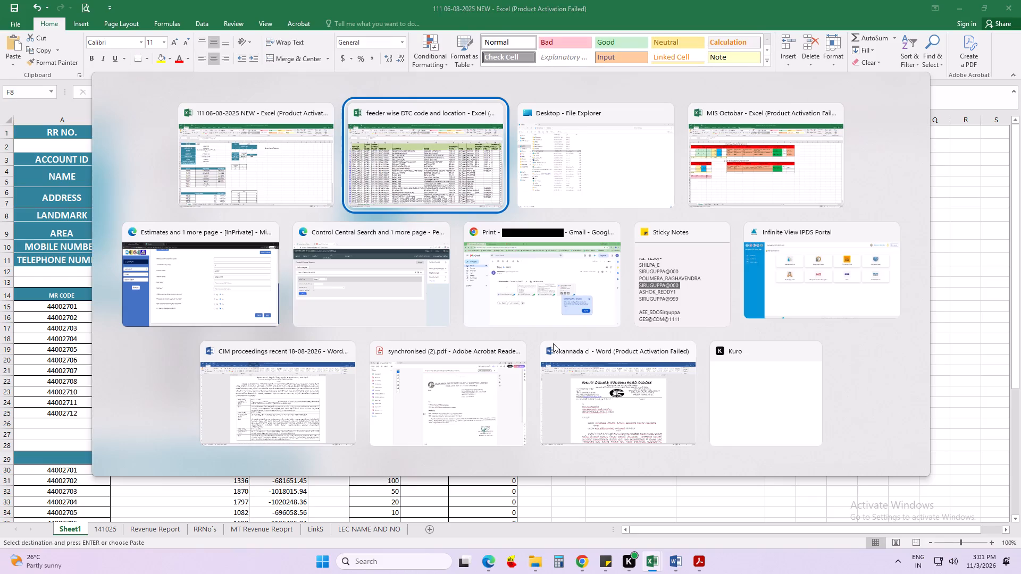
key(alt+Tab)
key(alt+Tab)
key(alt+Tab)
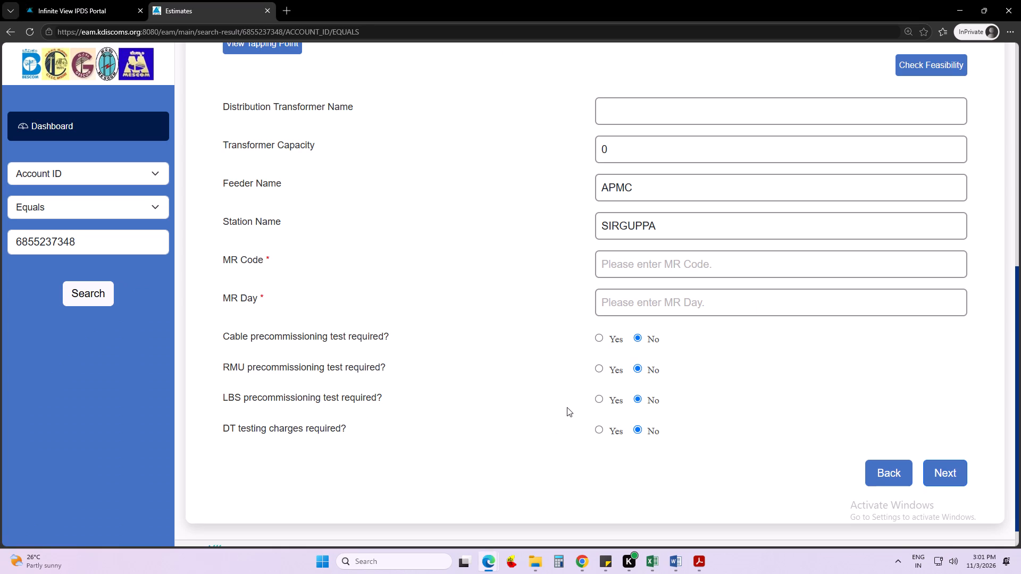
ctrl+click(650, 267)
key(ctrl+v)
Set the MR Day to 1 and proceed to the Inspected By stage of the site inspection form.
click(659, 315)
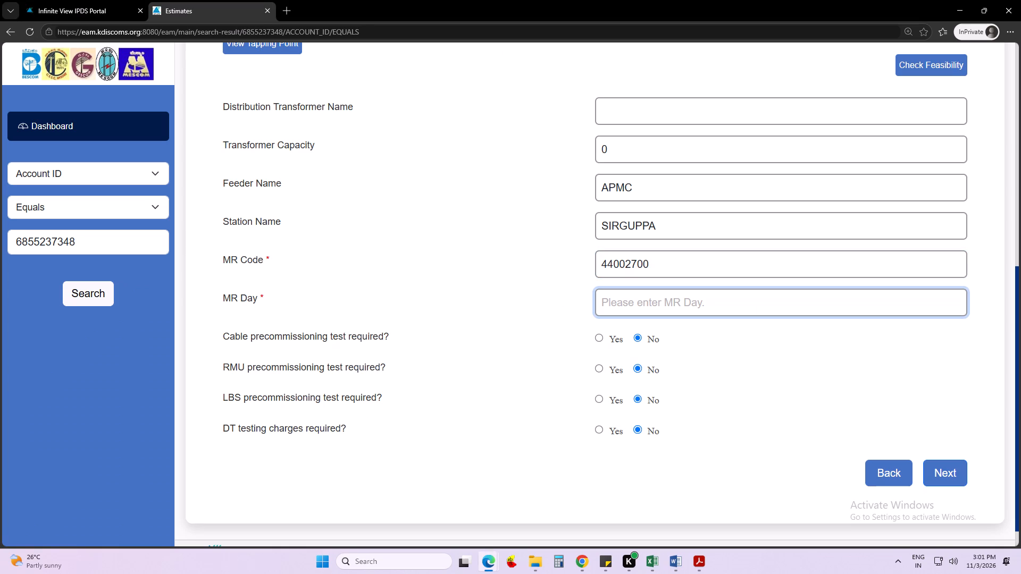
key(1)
click(927, 357)
click(937, 458)
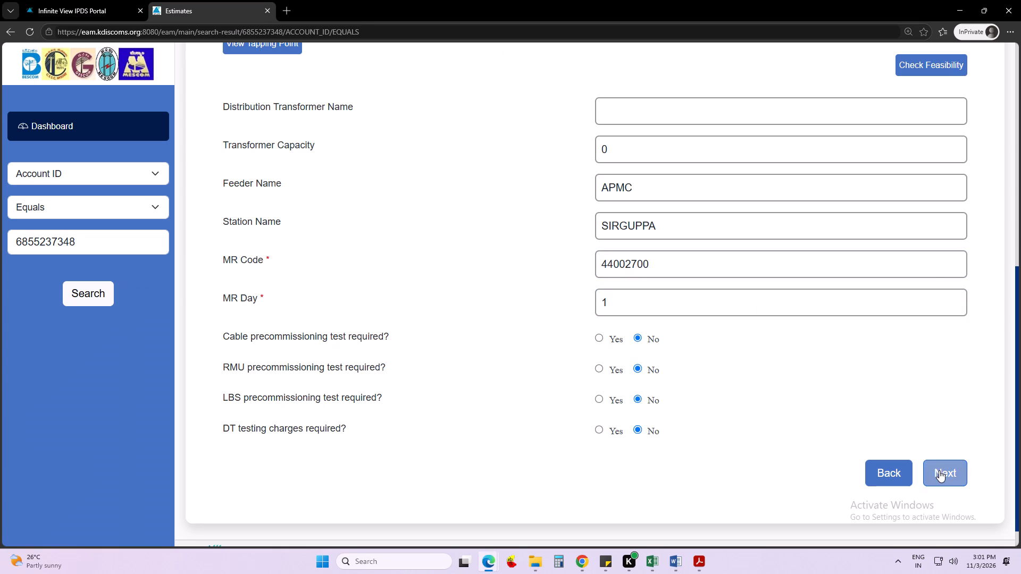
click(939, 470)
Set the area classification to Electrified area and the premises classification to Stray Sites.
scroll(793, 374, down, 2)
click(714, 374)
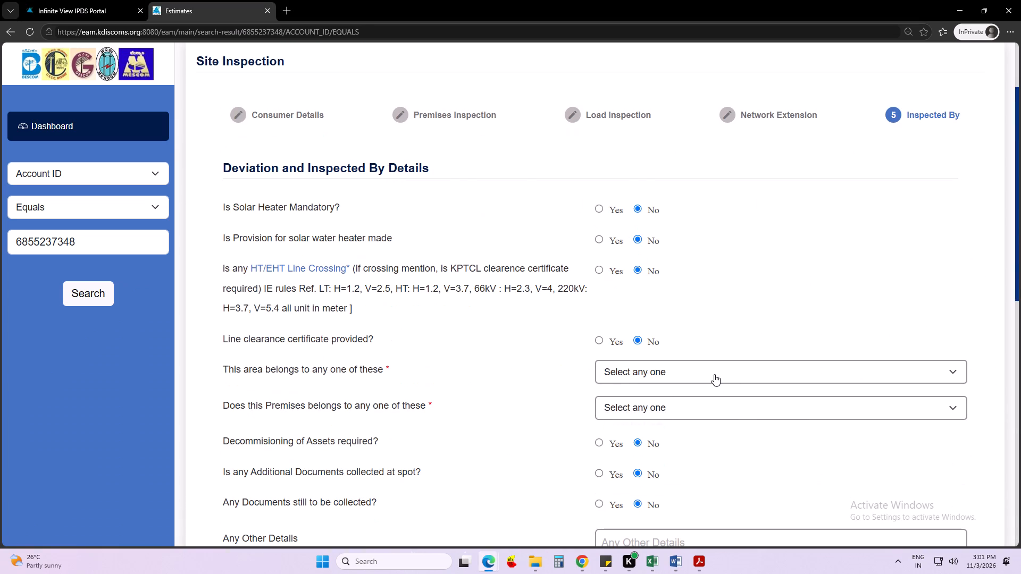
click(687, 420)
click(687, 416)
click(676, 444)
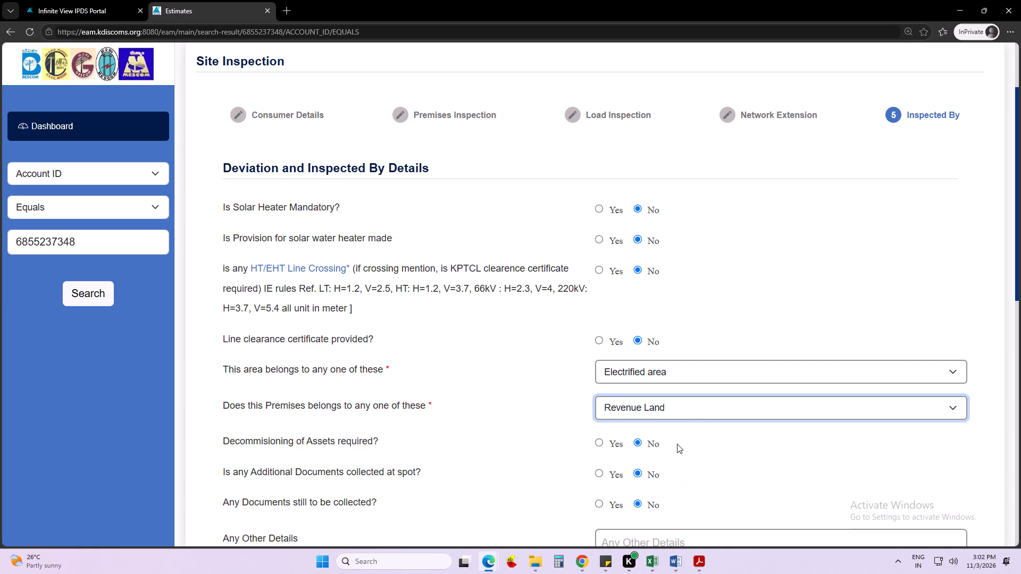
click(691, 406)
click(663, 457)
click(676, 461)
Review the remaining Inspected By details down to the inspection date and document uploads.
scroll(709, 452, down, 6)
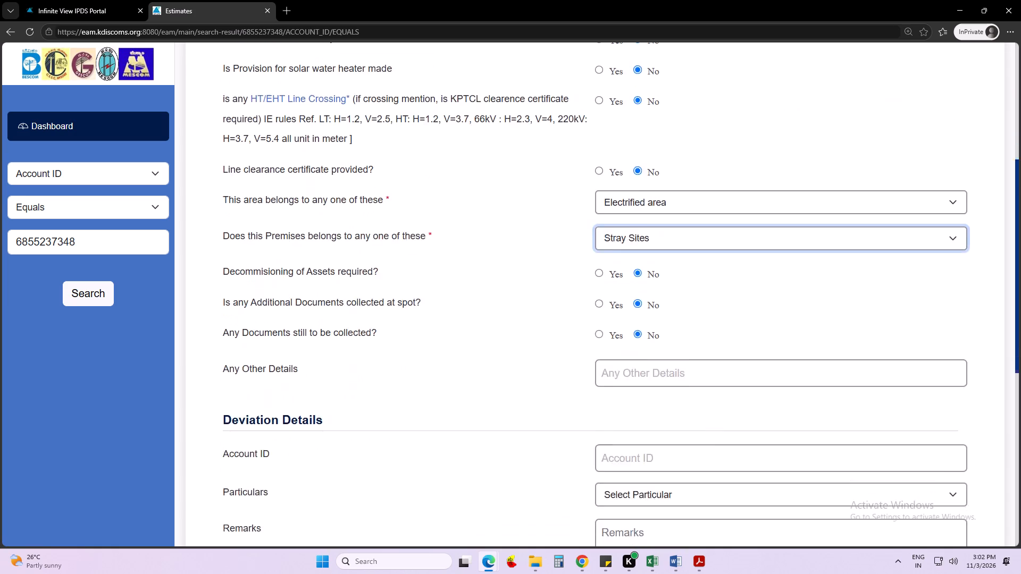
scroll(705, 462, down, 5)
scroll(549, 558, down, 2)
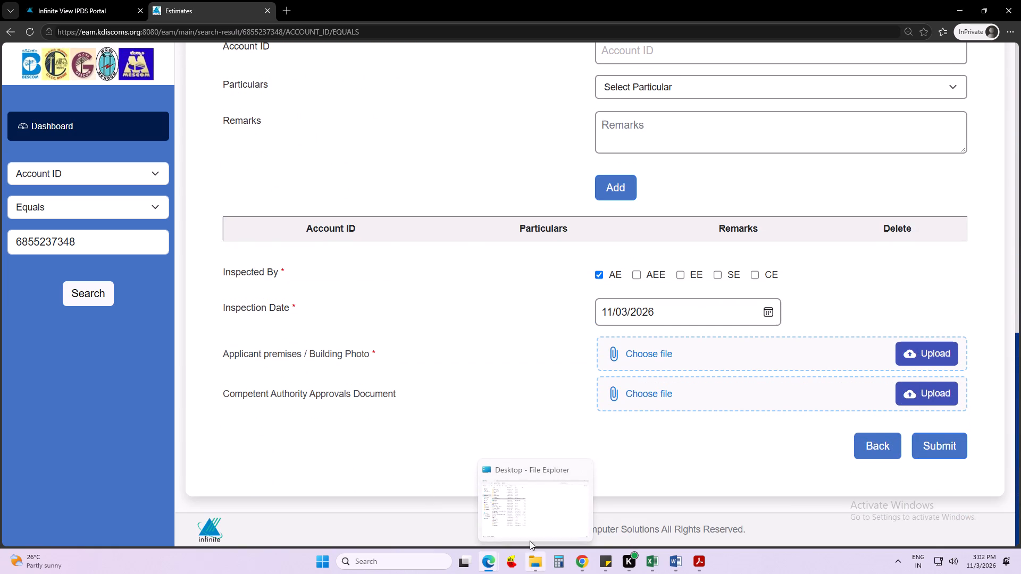
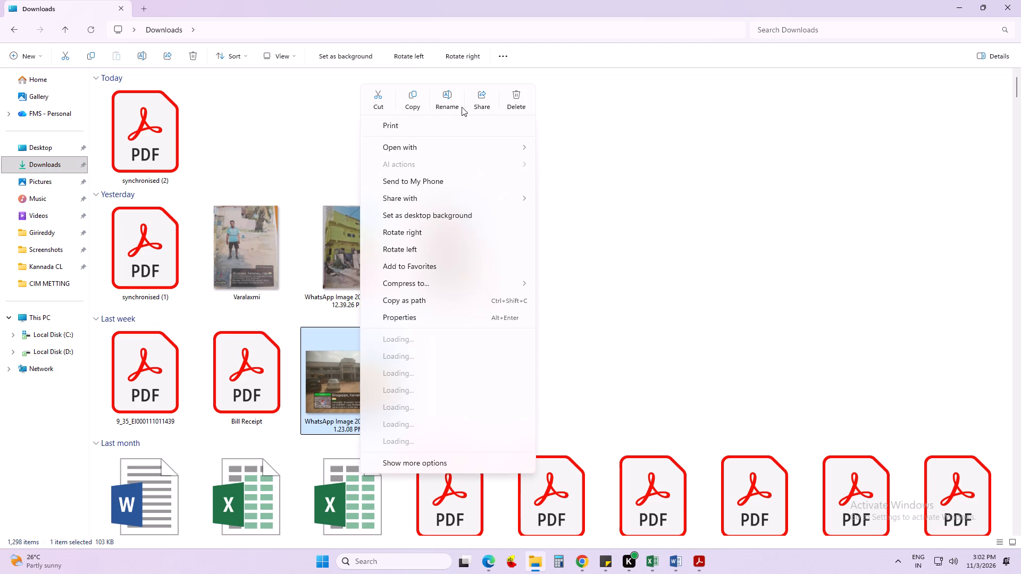
Rename the building photo from last week in Downloads as Reddy Bhavana.
click(450, 102)
key(BackSpace)
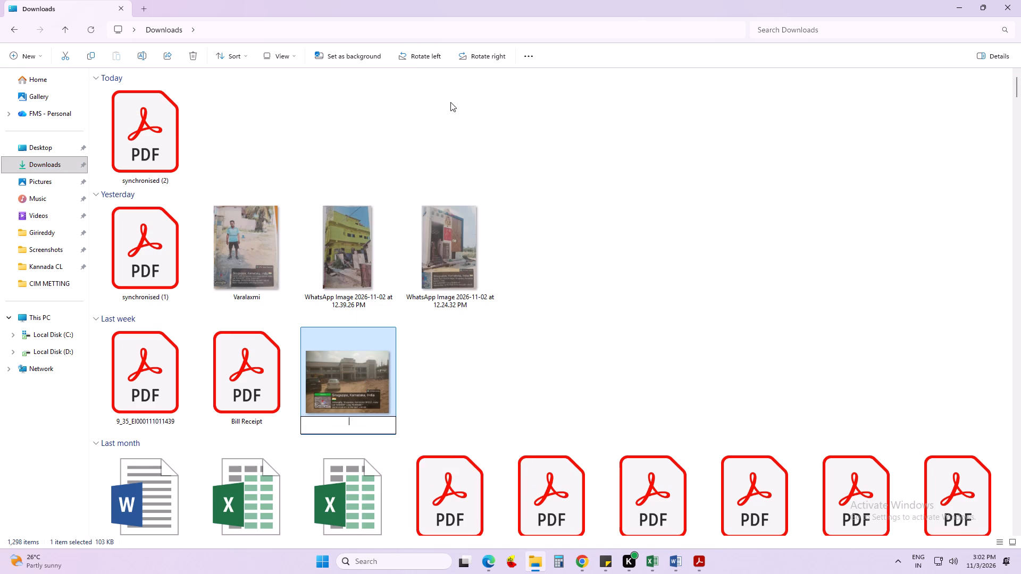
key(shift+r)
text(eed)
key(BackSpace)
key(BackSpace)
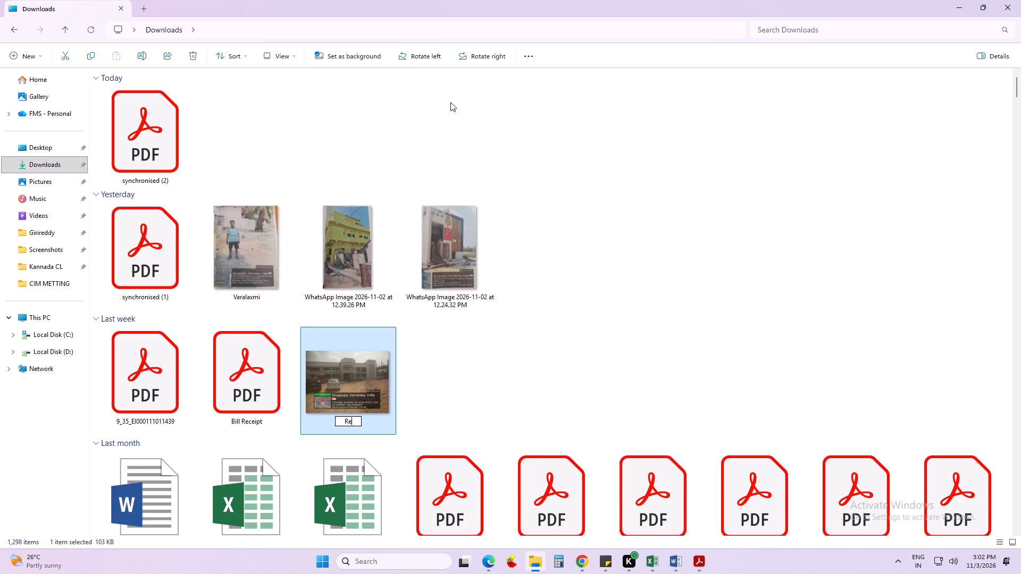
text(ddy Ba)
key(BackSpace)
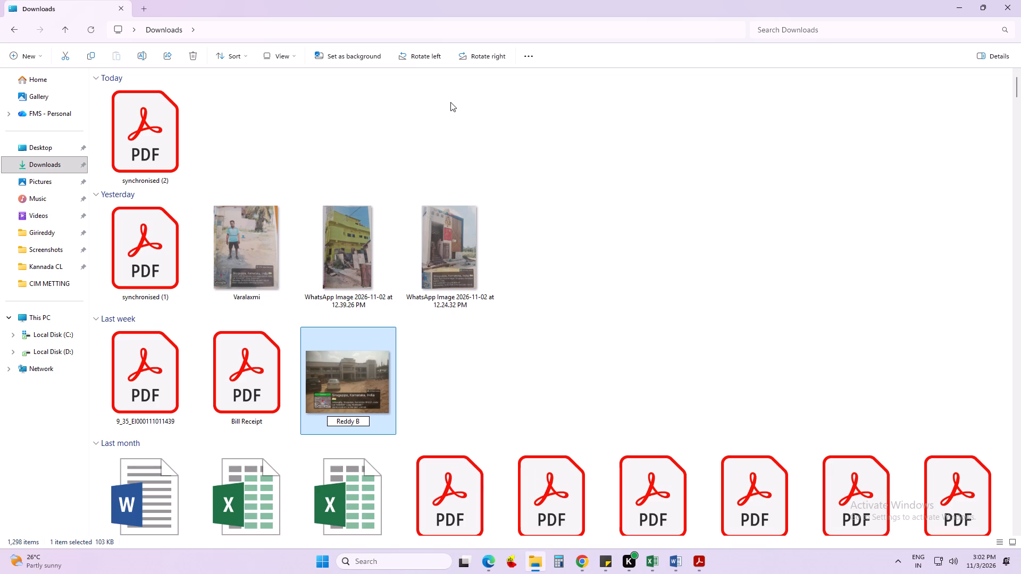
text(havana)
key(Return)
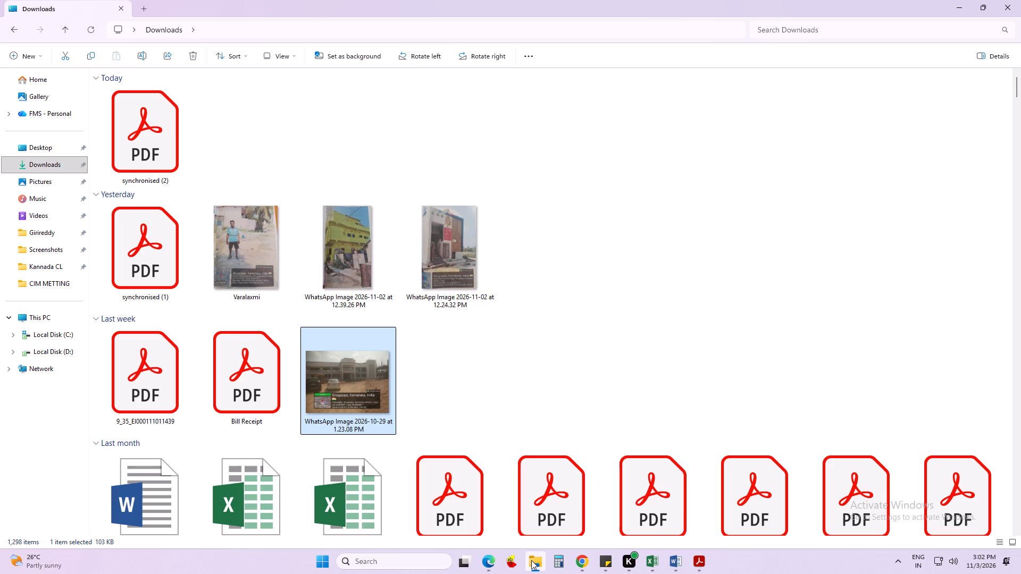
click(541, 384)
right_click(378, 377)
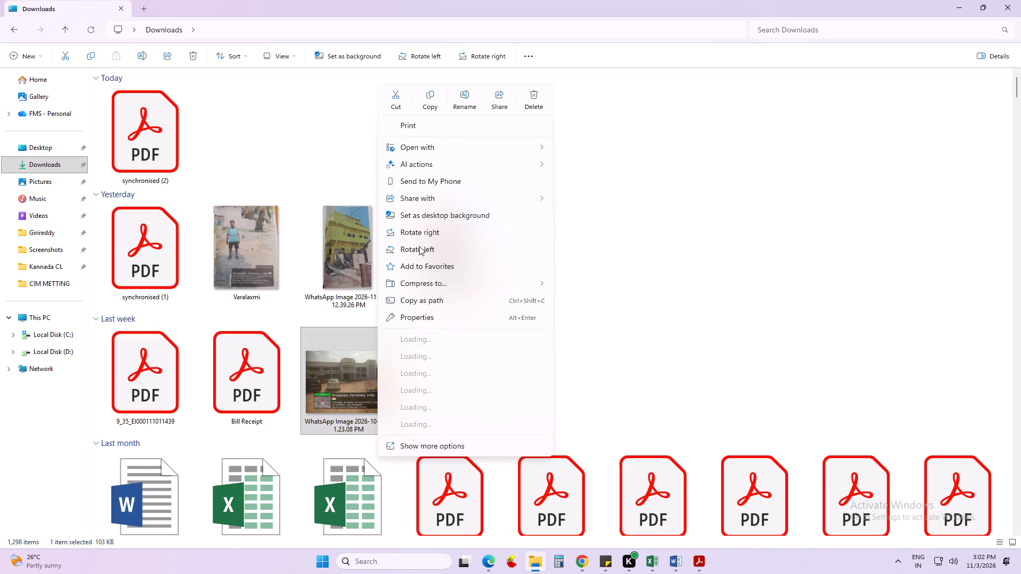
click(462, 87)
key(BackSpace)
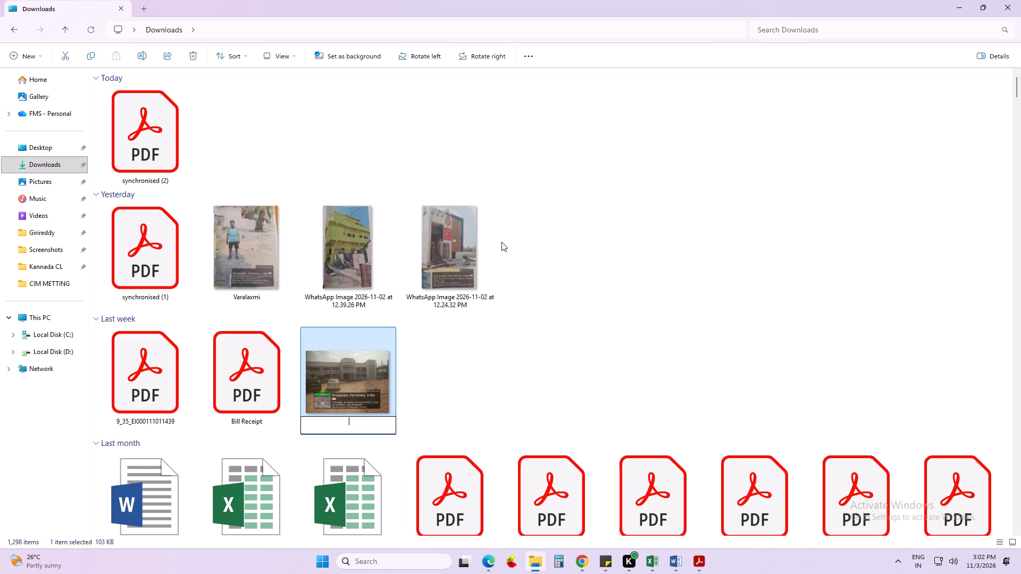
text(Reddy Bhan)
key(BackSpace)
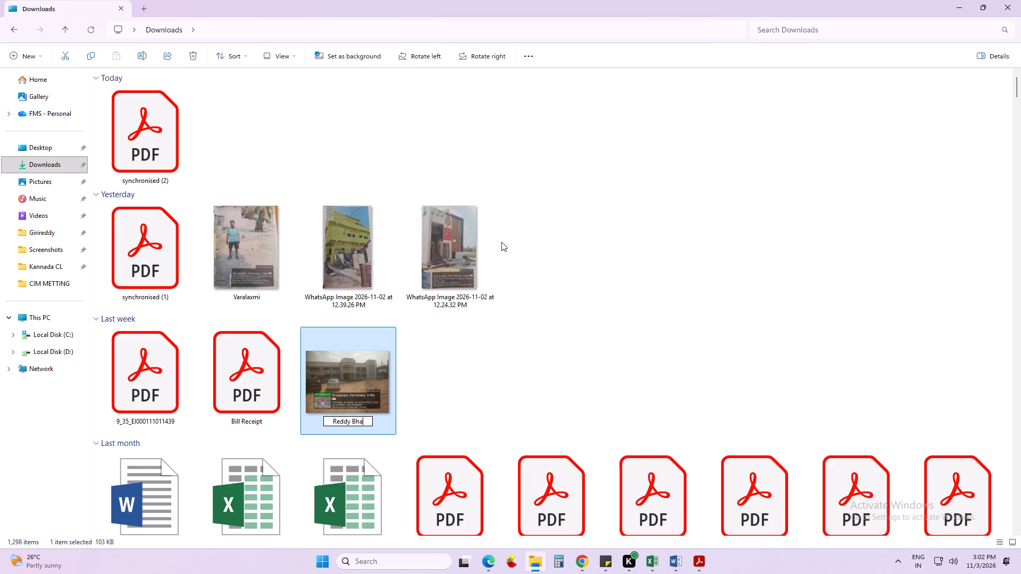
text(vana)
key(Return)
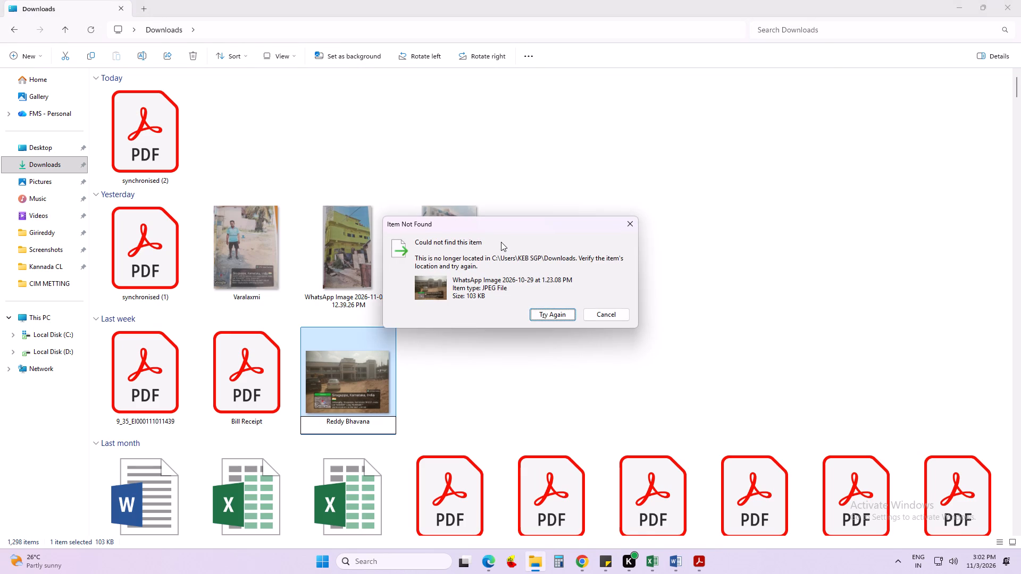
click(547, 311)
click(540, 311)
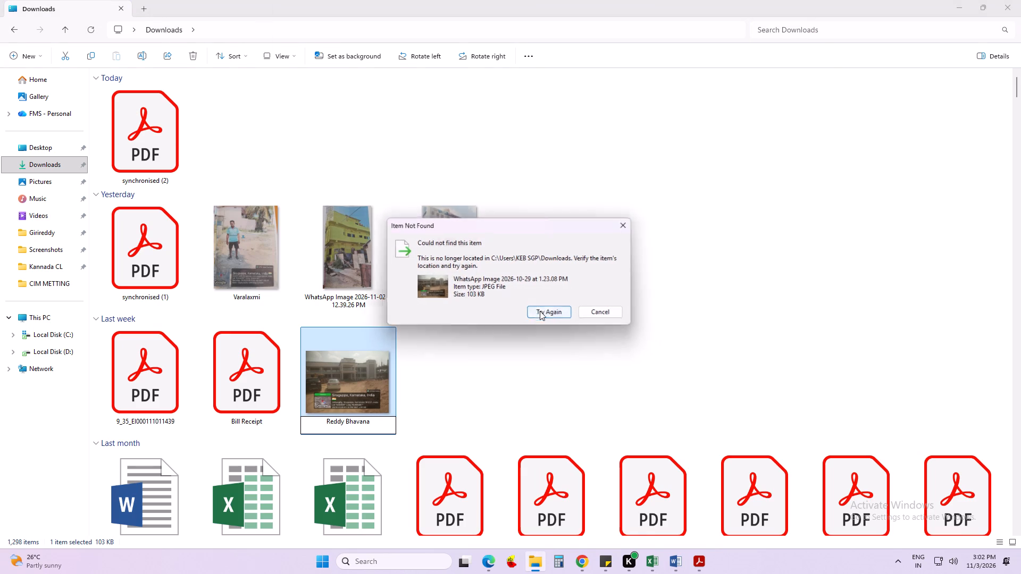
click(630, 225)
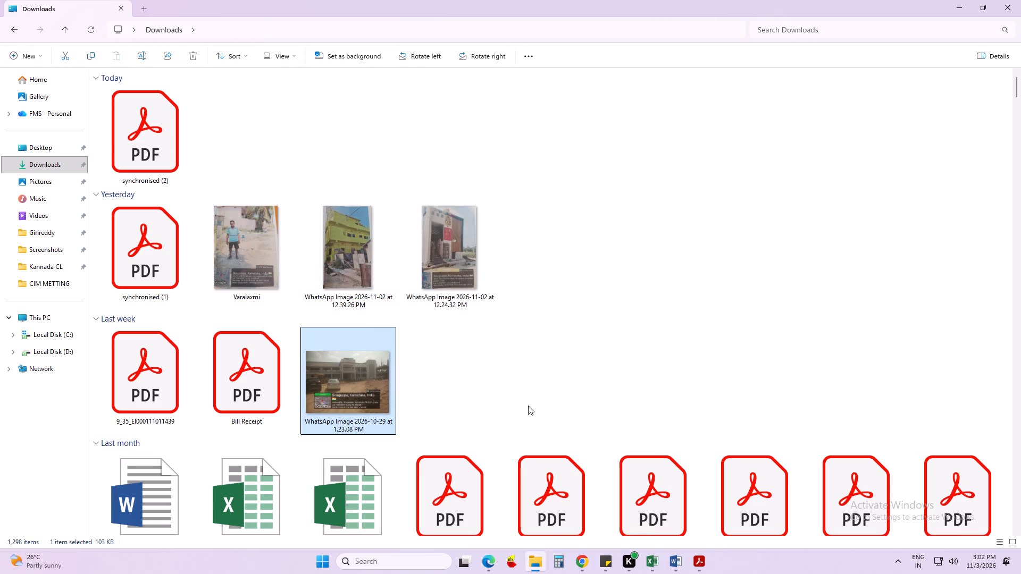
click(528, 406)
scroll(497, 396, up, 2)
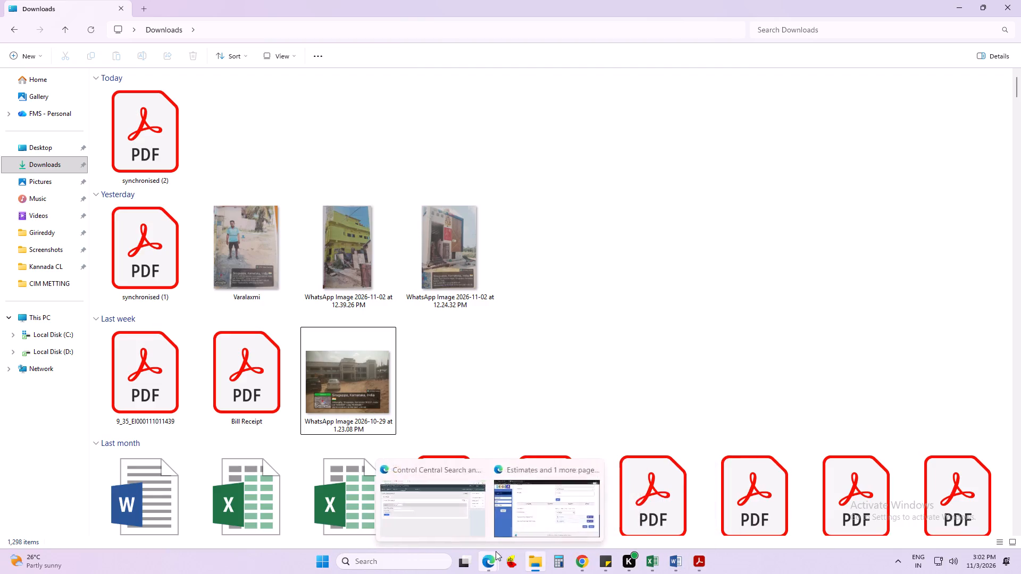
click(525, 505)
click(651, 351)
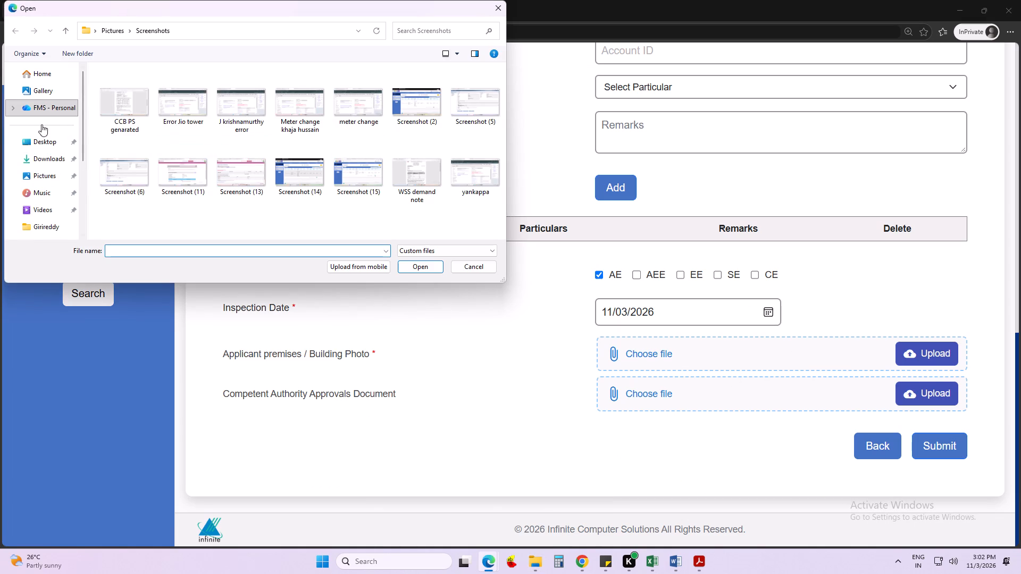
click(44, 122)
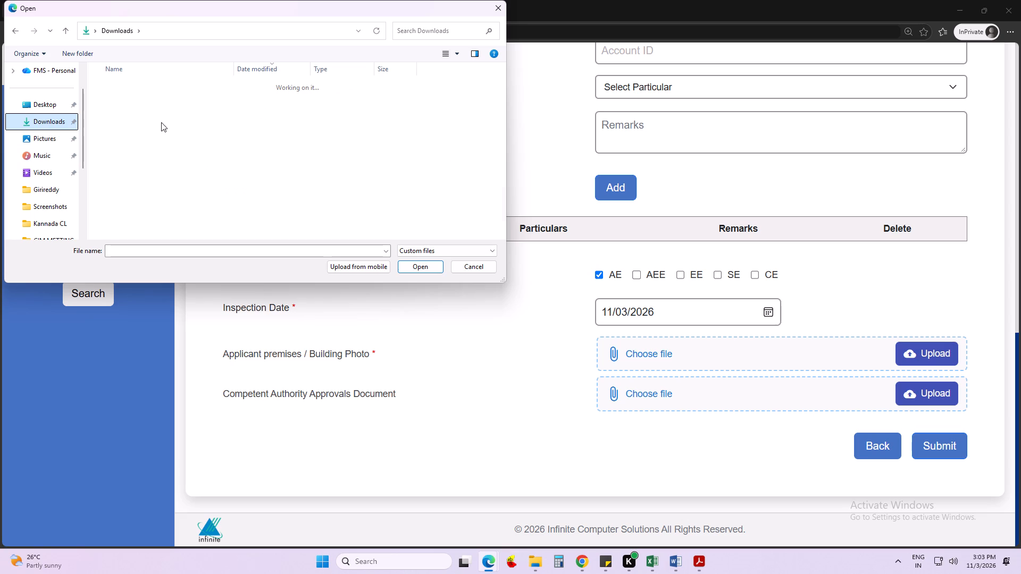
click(145, 156)
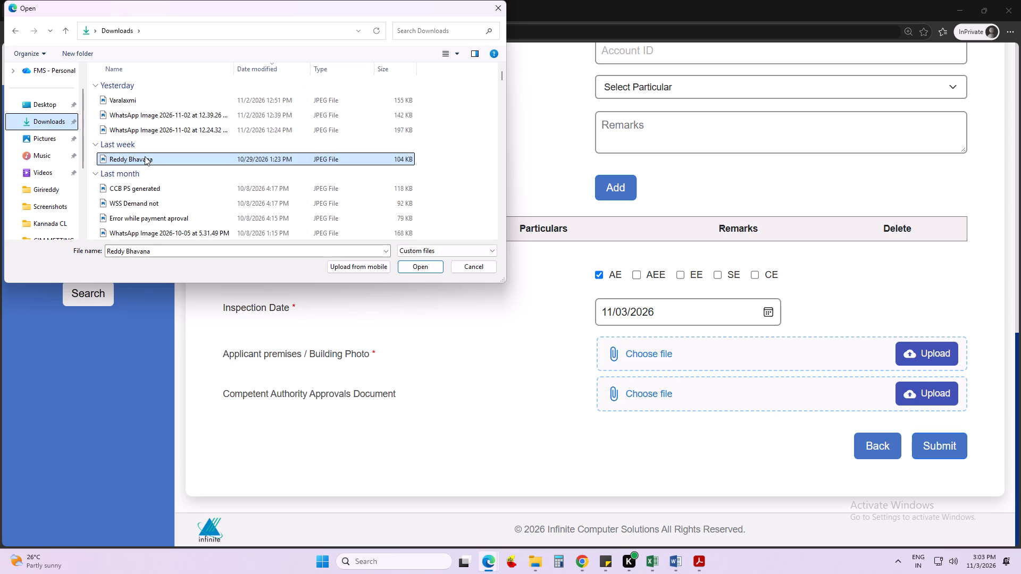
click(145, 156)
double_click(145, 156)
click(215, 196)
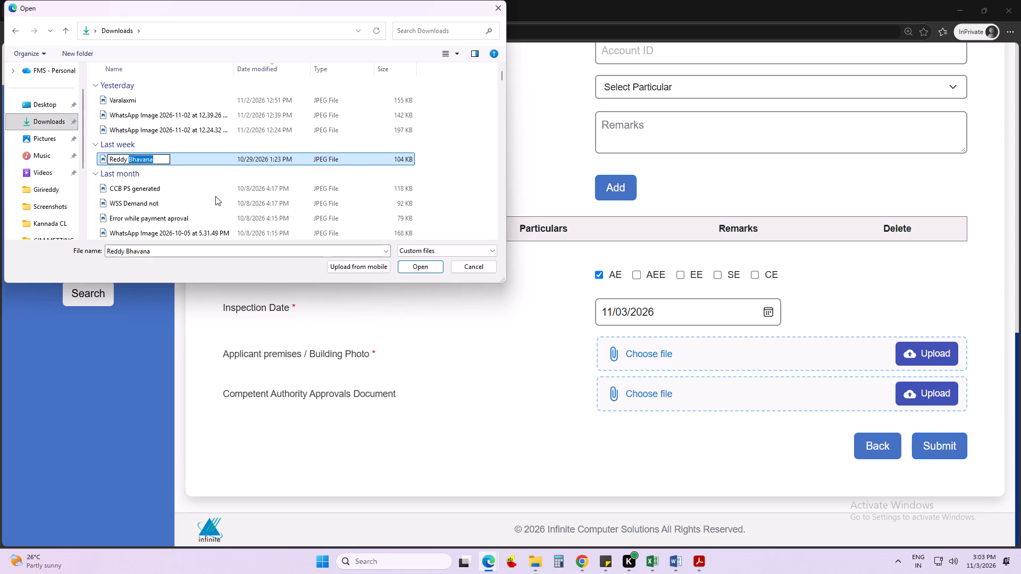
double_click(182, 161)
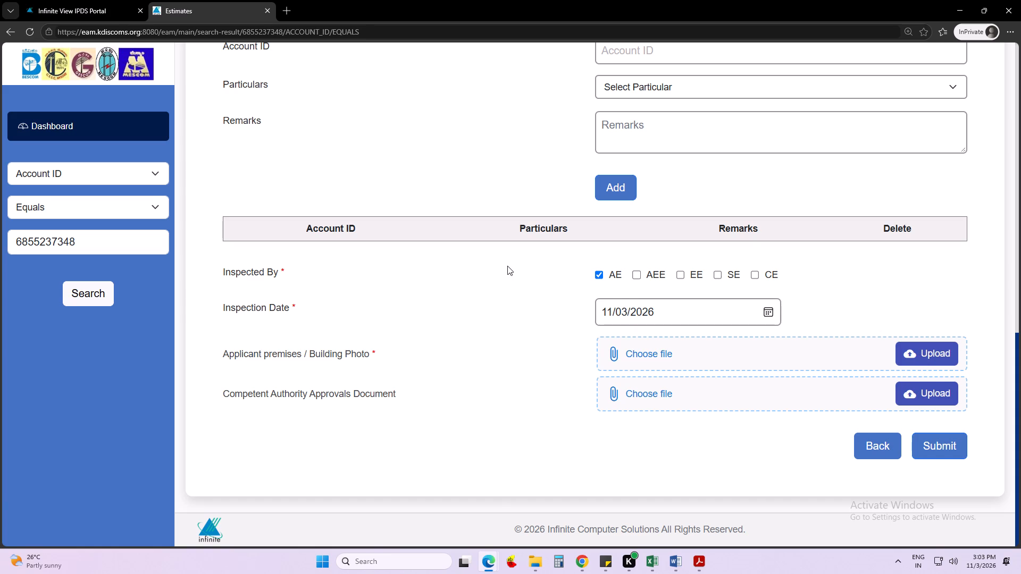
click(439, 303)
click(935, 356)
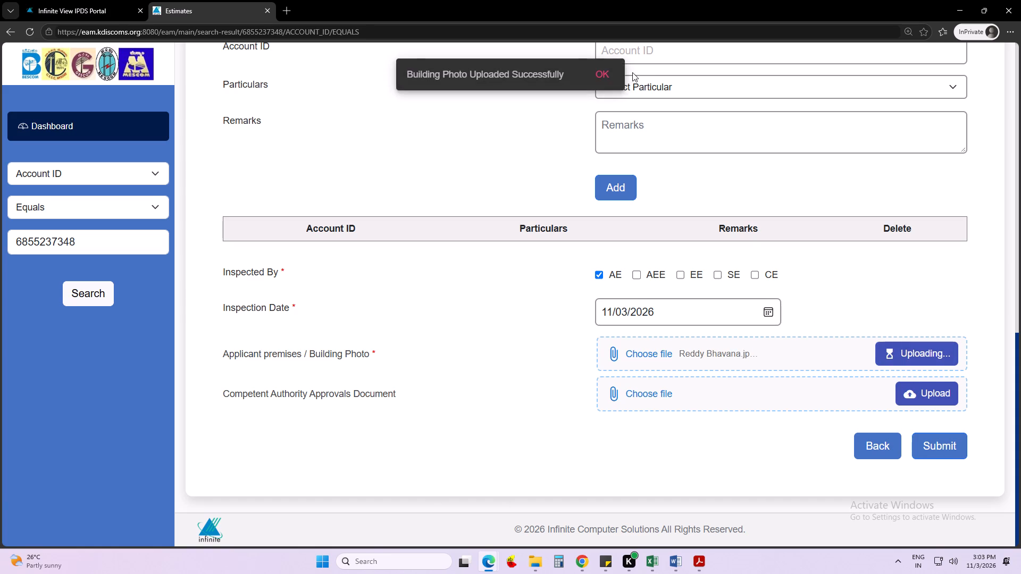
click(604, 69)
Submit the completed site inspection form and confirm the submission.
scroll(782, 207, down, 5)
click(961, 450)
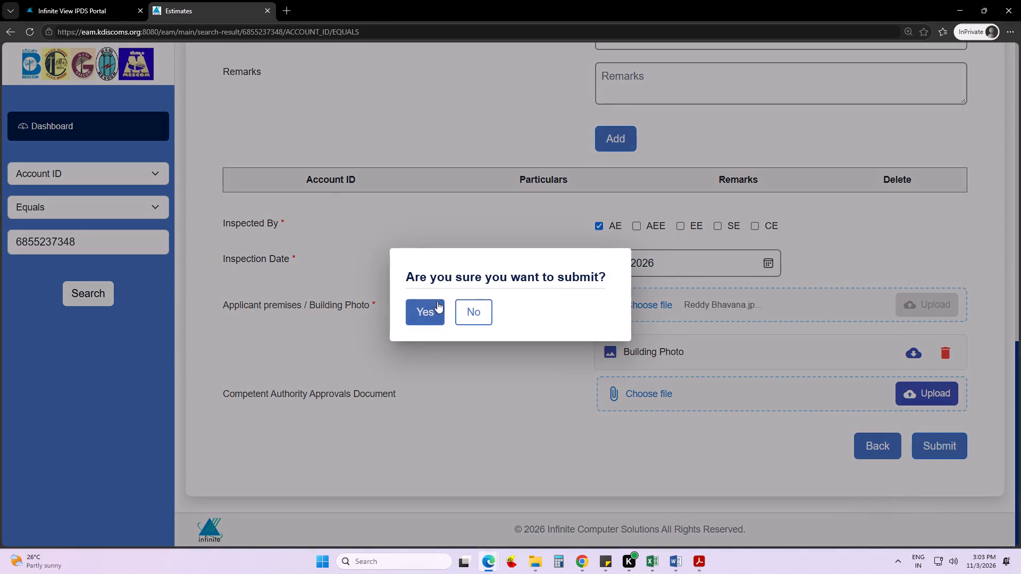
click(426, 310)
click(596, 67)
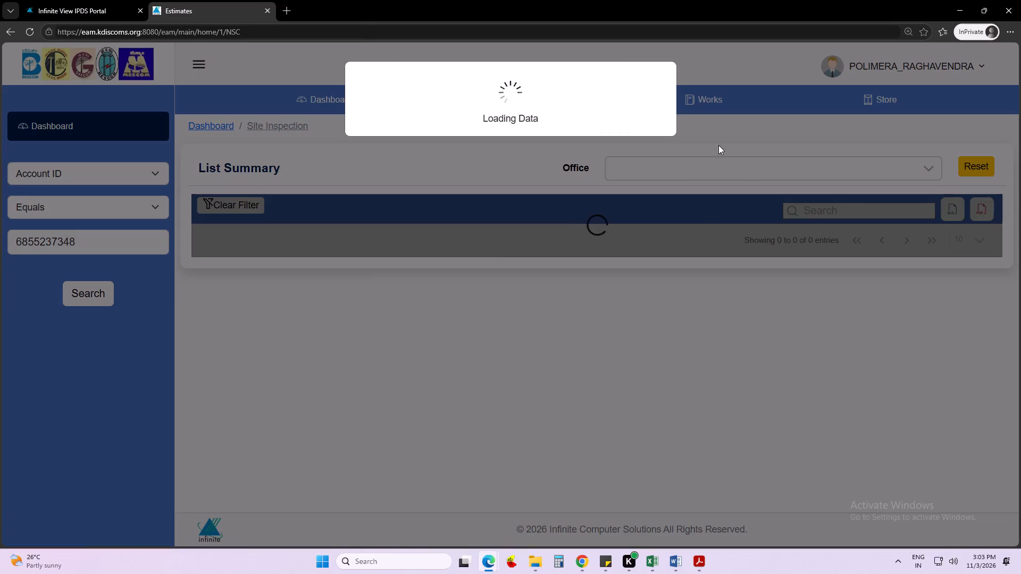
Search for the same account ID again, open its estimation form, and proceed to the Estimation Charges Details stage.
click(113, 301)
click(271, 306)
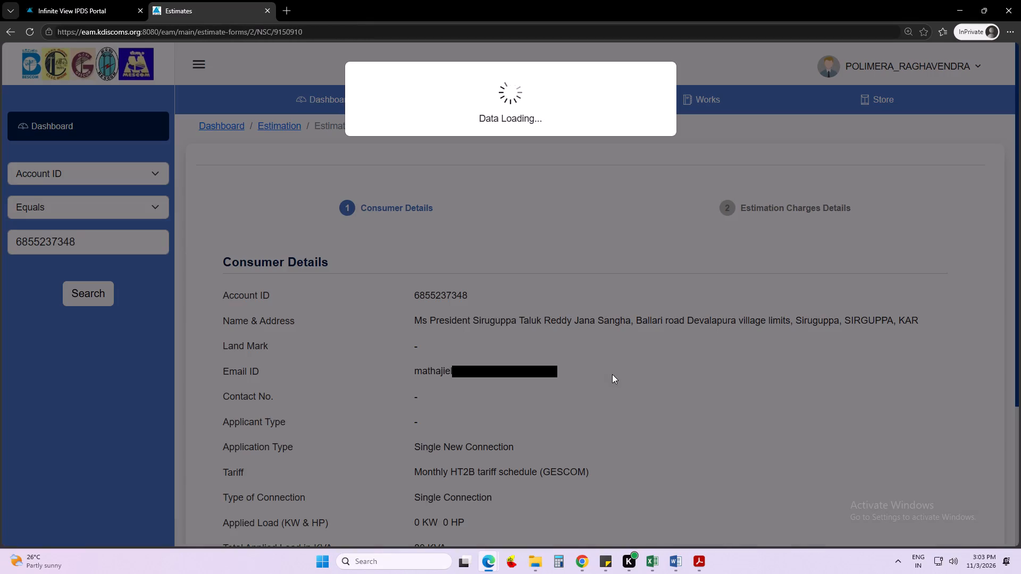
scroll(612, 374, down, 10)
scroll(512, 462, down, 4)
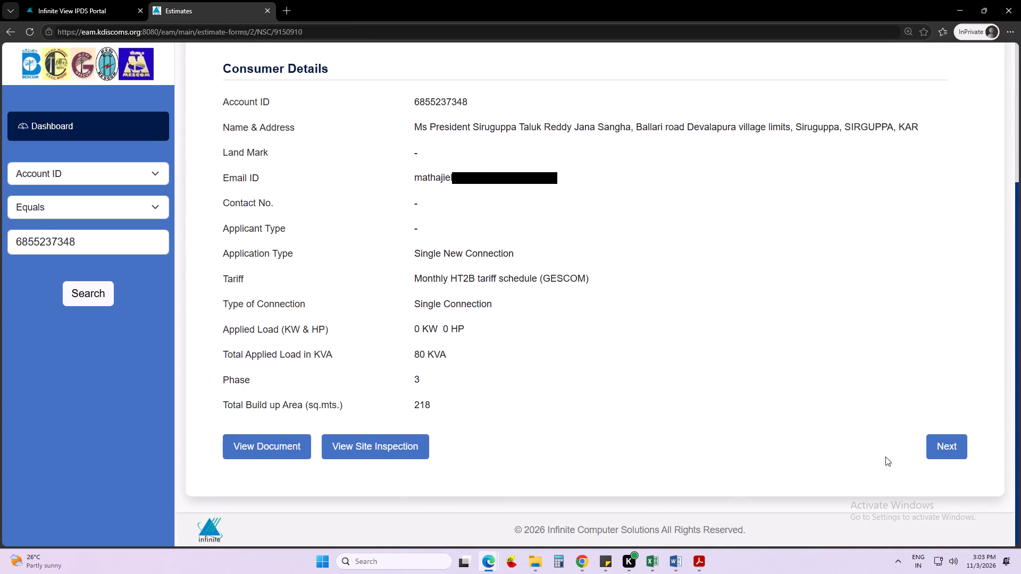
click(932, 451)
Enter the estimation work description as "HT supply For Reddy Bhavana".
click(704, 331)
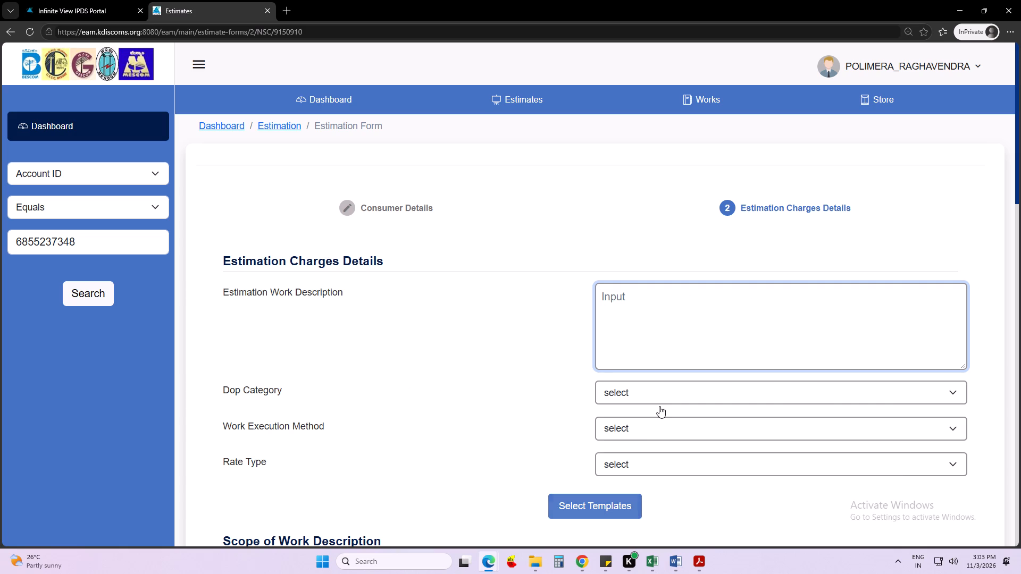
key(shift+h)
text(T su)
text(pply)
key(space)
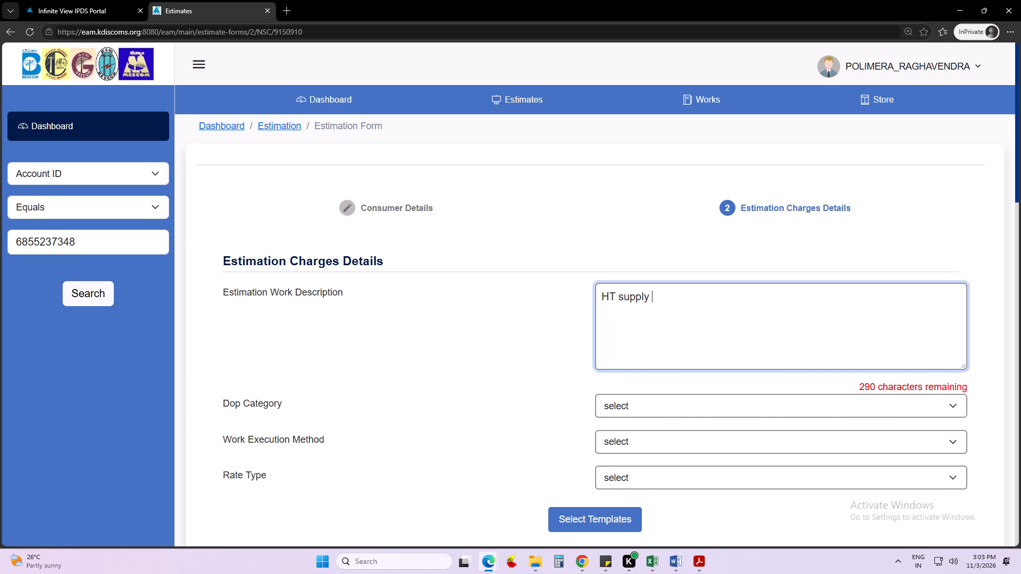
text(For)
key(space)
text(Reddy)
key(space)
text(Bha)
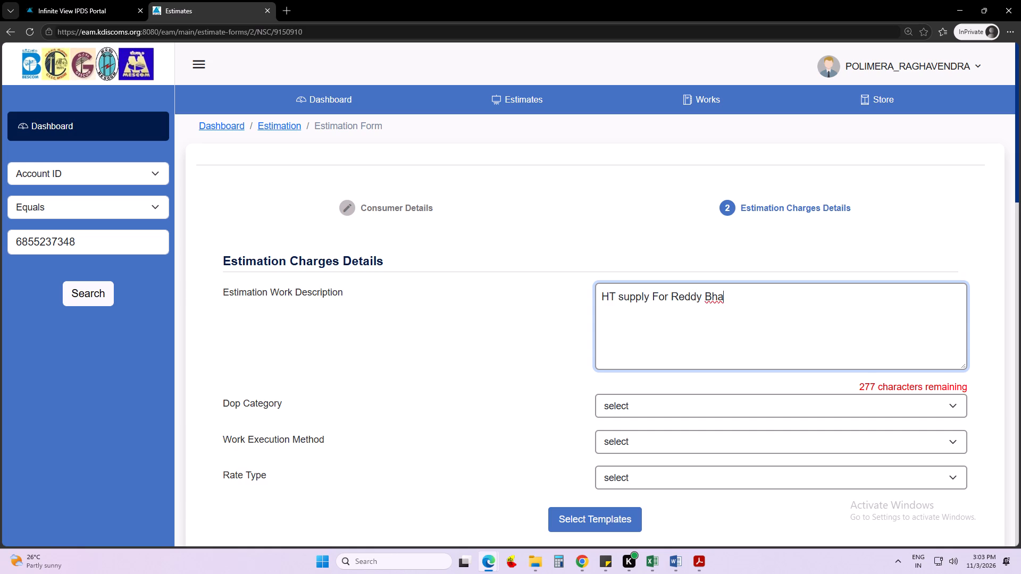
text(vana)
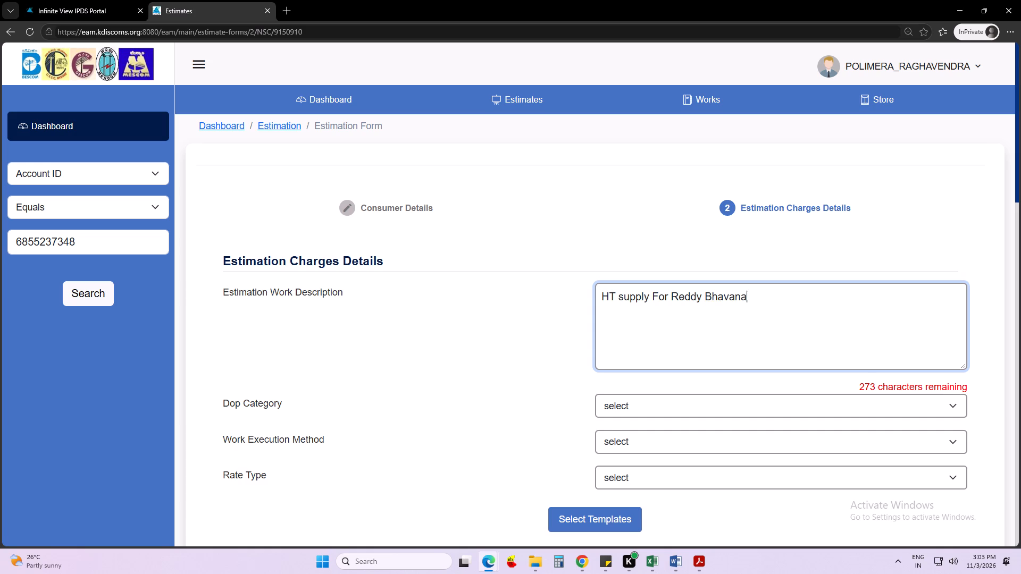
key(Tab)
Set the Dop Category to Service Connection Works and the Work Execution Method to Self Execution.
click(617, 379)
click(628, 407)
click(640, 400)
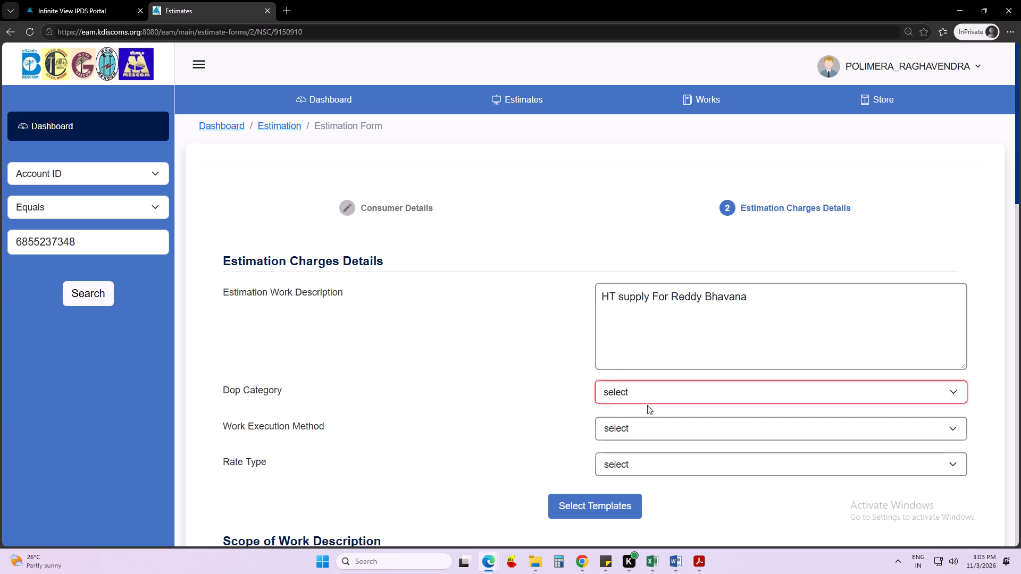
click(652, 433)
click(649, 433)
click(632, 479)
click(530, 457)
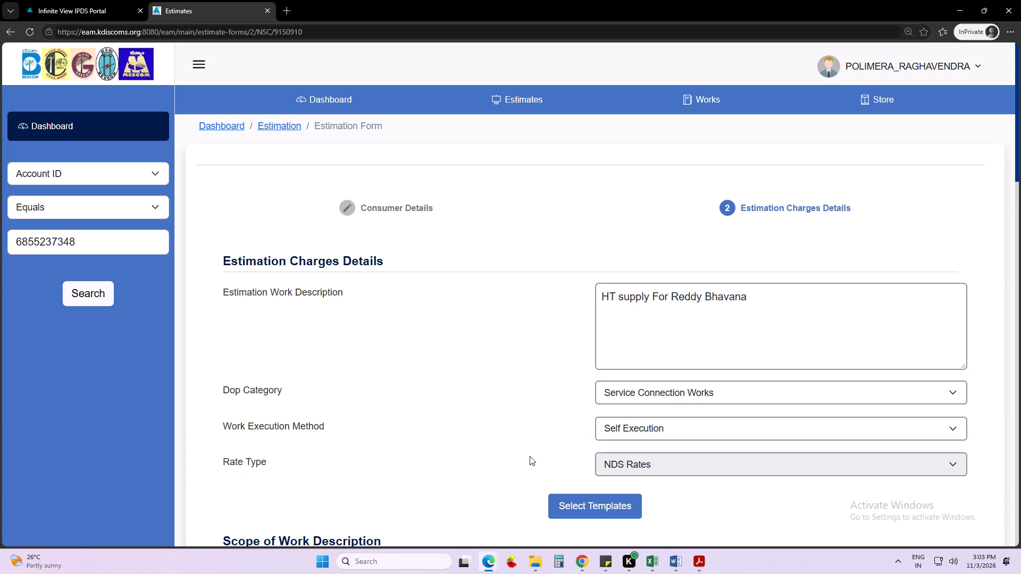
Add a scope of work with estimate type Regular, type of work LT, work part Part A, and the first listed work description.
scroll(499, 443, down, 5)
click(302, 337)
click(318, 382)
click(402, 341)
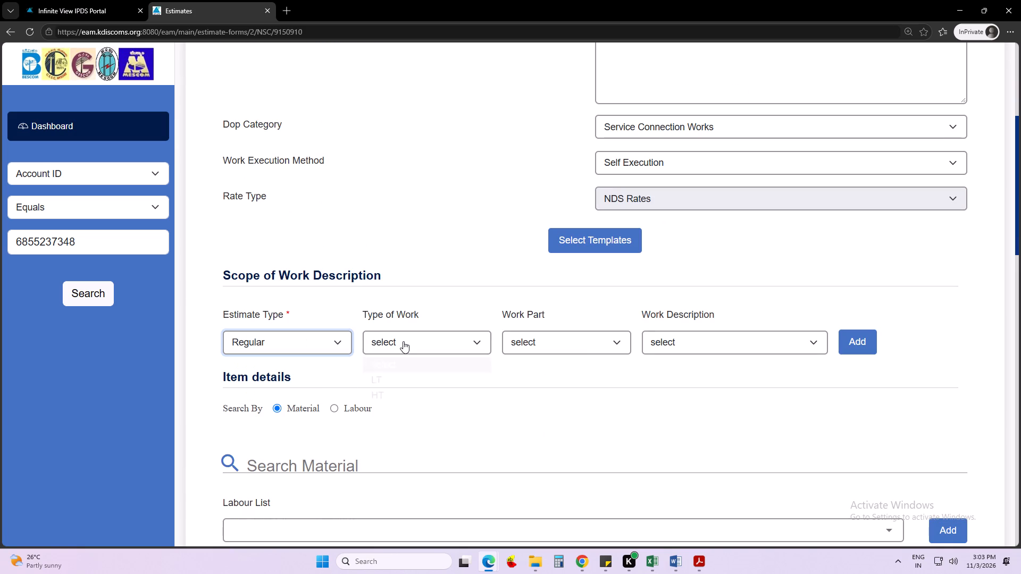
click(440, 375)
click(551, 346)
click(559, 384)
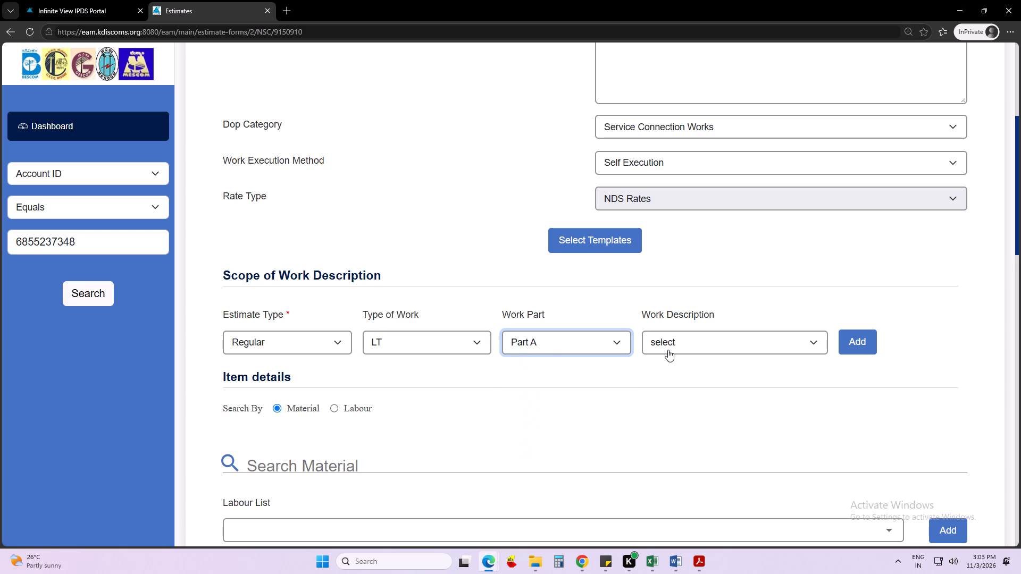
click(689, 349)
click(693, 376)
click(857, 345)
Search the material items for "50" and examine the matching entries for a suitable item.
scroll(580, 388, down, 2)
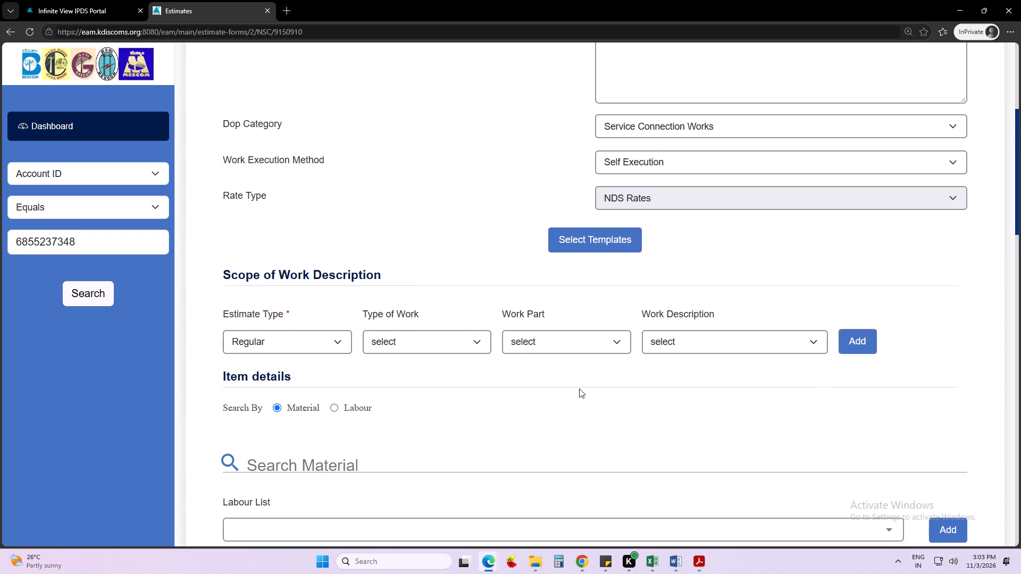
click(350, 357)
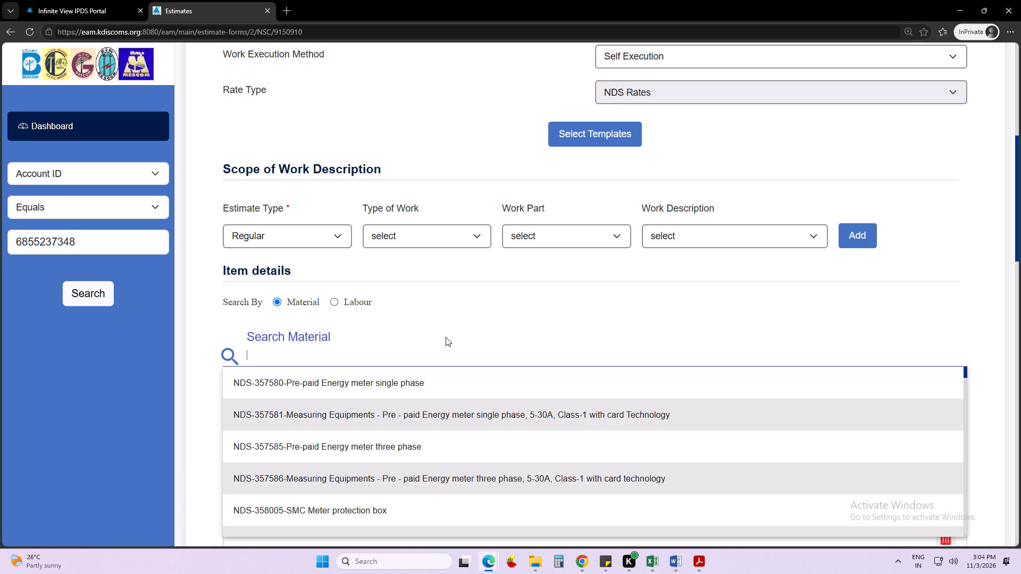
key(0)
key(BackSpace)
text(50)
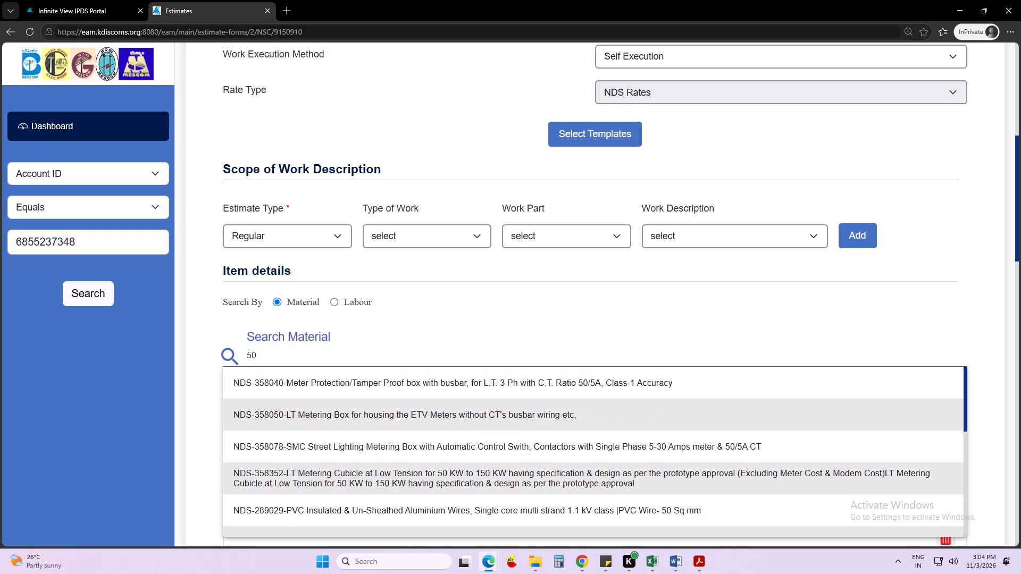
scroll(389, 421, down, 5)
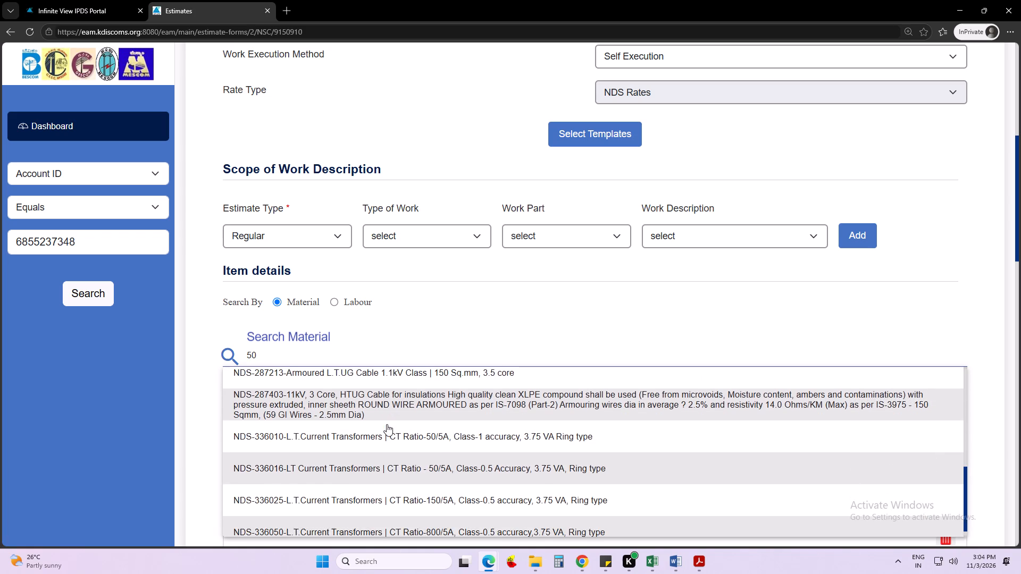
scroll(387, 424, down, 5)
scroll(386, 425, up, 9)
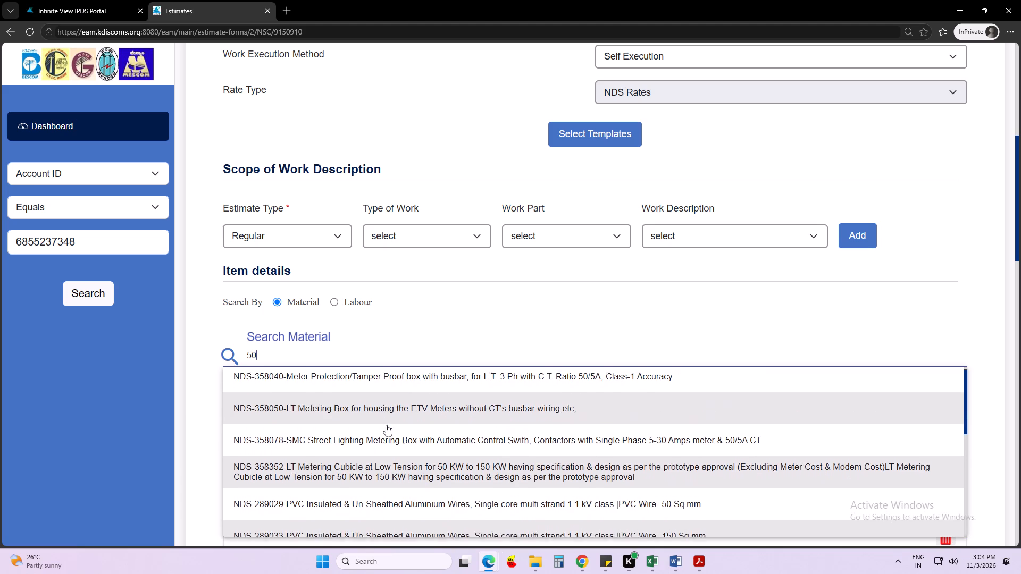
Find materials matching "HT" and add NDS-358351, the 11kV HT Metering cubicle, to the LT Part A Service Main estimate with quantity 1.
key(BackSpace)
key(BackSpace)
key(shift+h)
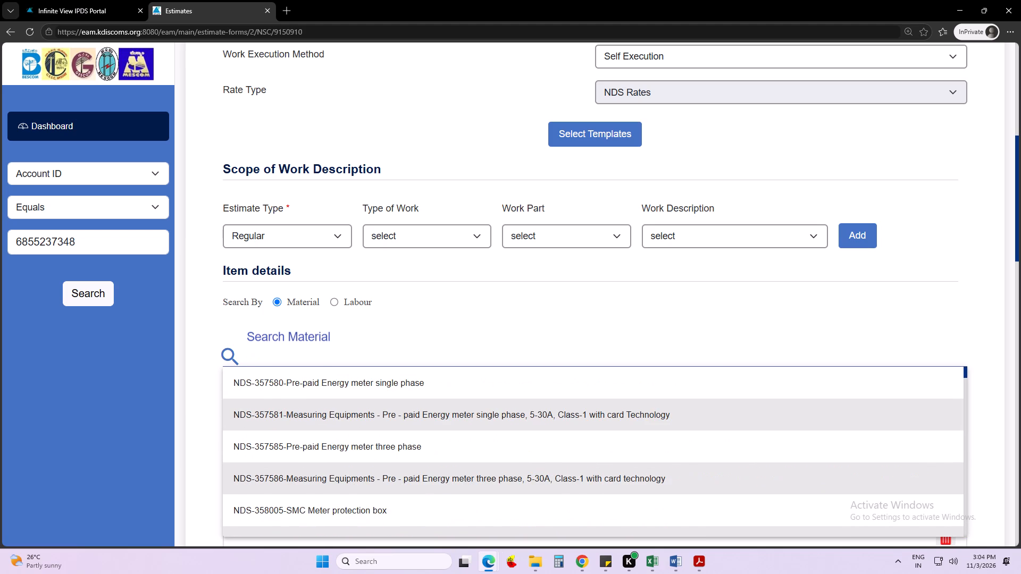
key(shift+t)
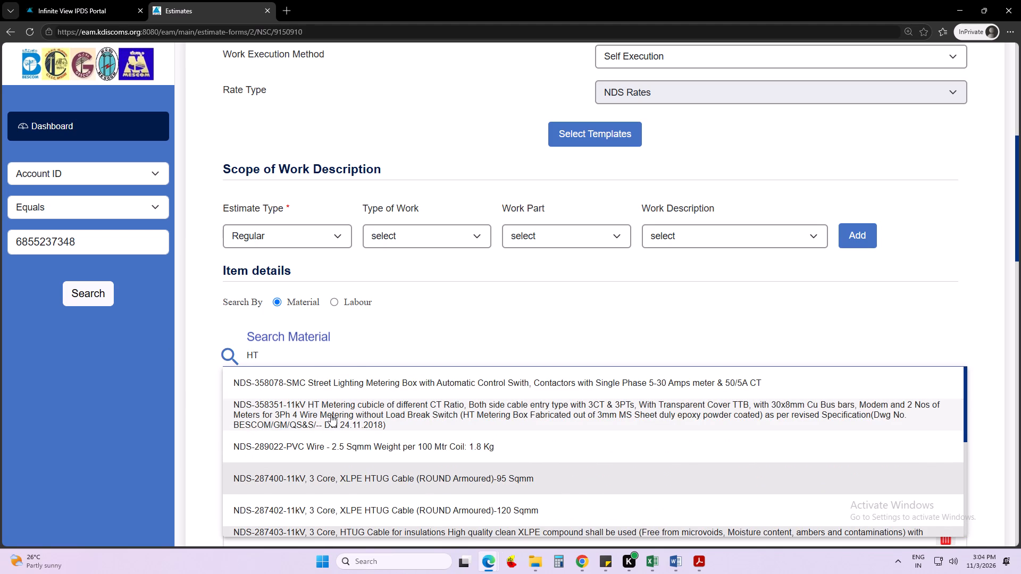
click(364, 417)
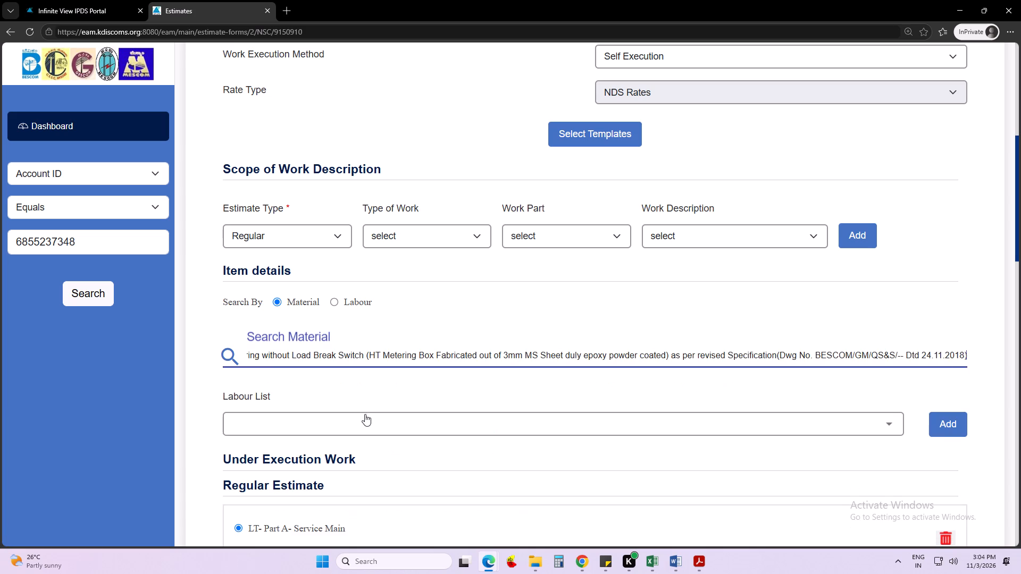
click(298, 355)
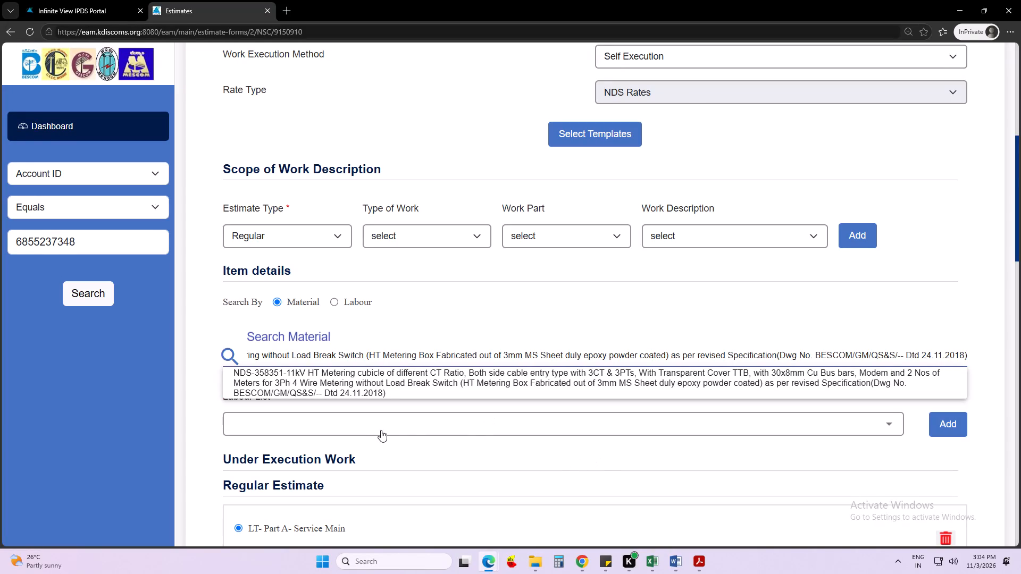
click(946, 429)
scroll(522, 436, down, 3)
click(488, 433)
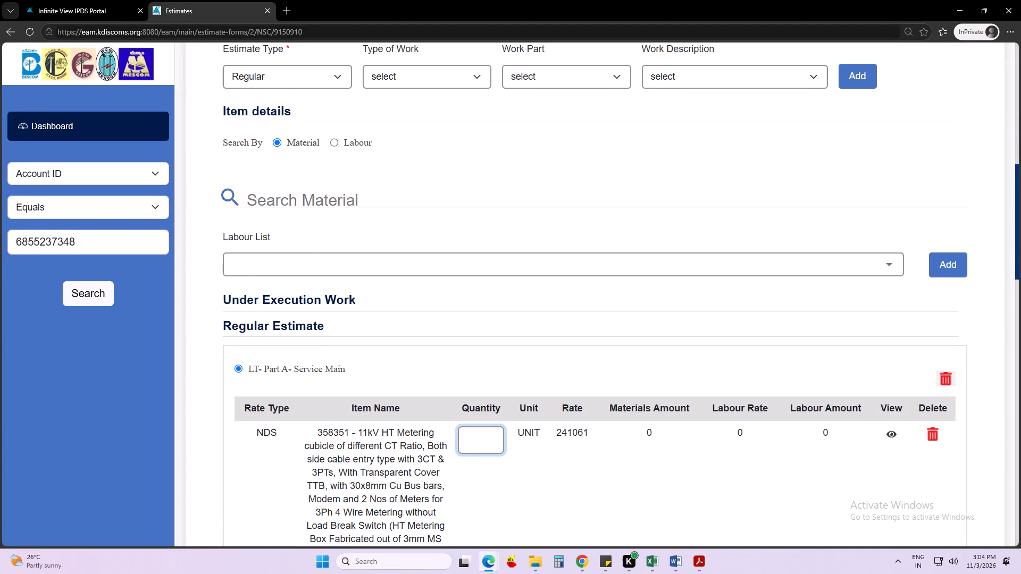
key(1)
click(478, 356)
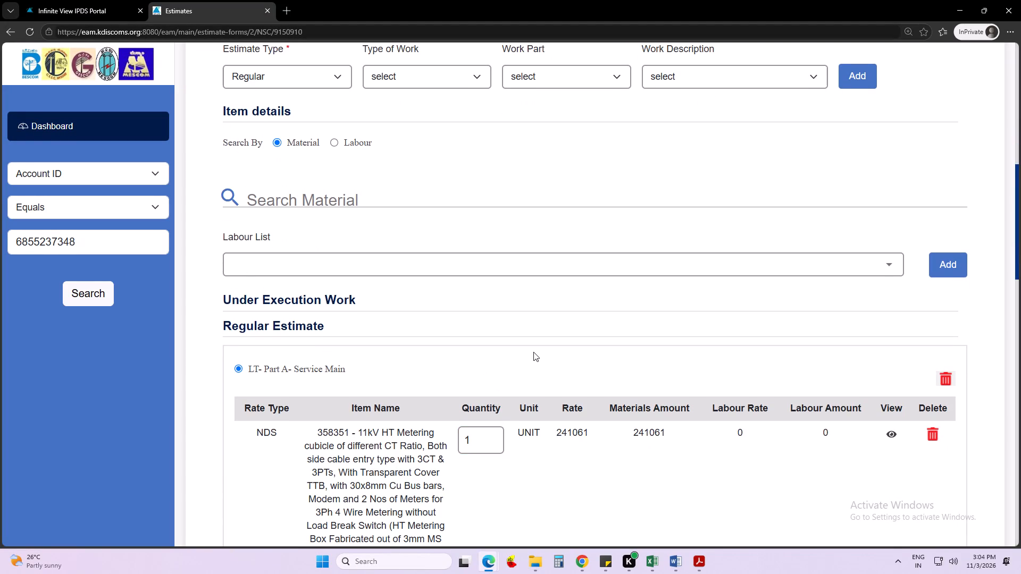
Set the area specific loading charges in the cost data sheet to Kalyana Karnataka.
scroll(531, 350, down, 10)
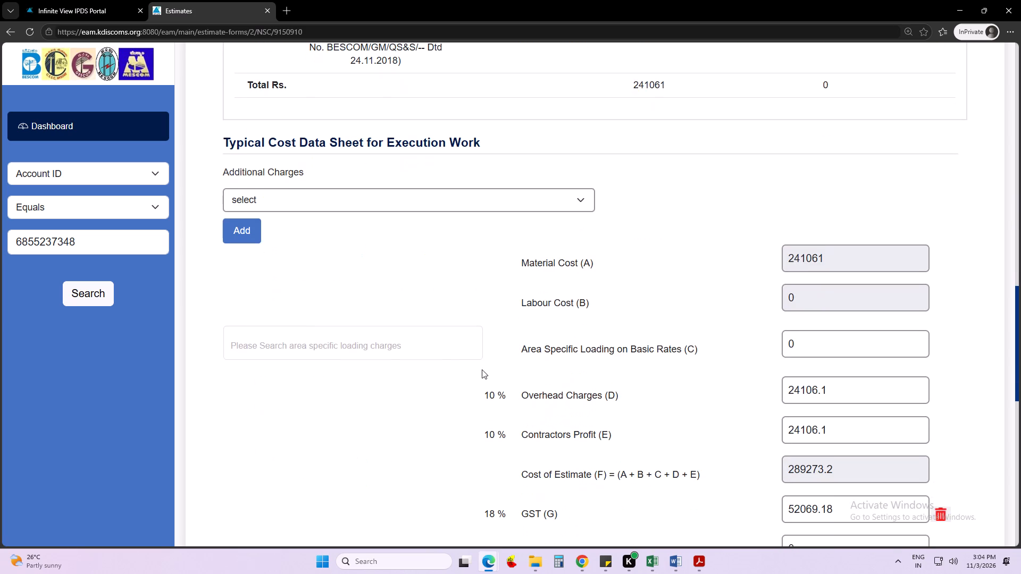
click(432, 349)
click(328, 409)
click(397, 408)
Enter "ok" as both the Report and the Estimate Remark in the Estimated Details.
scroll(782, 402, down, 8)
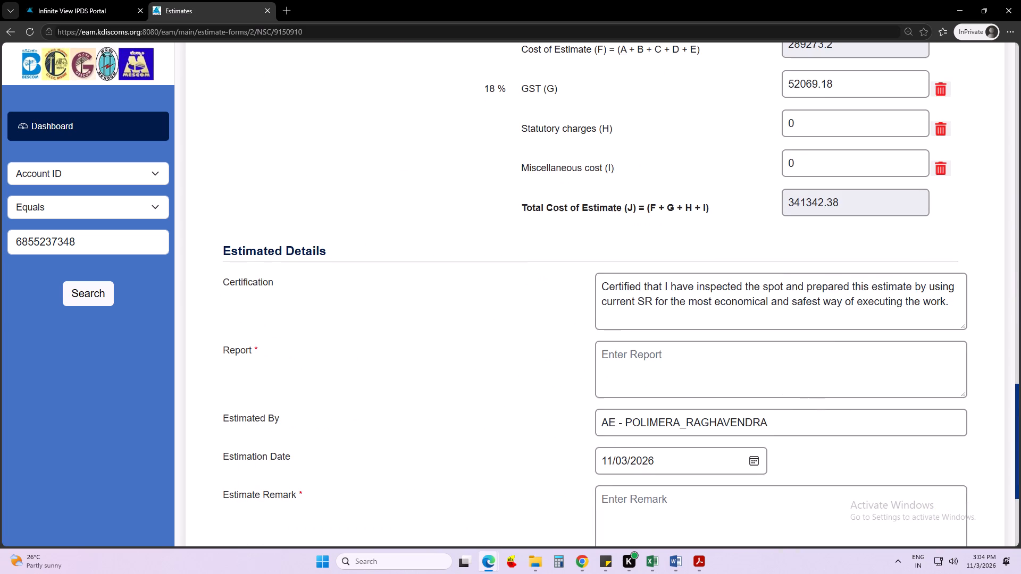
click(655, 364)
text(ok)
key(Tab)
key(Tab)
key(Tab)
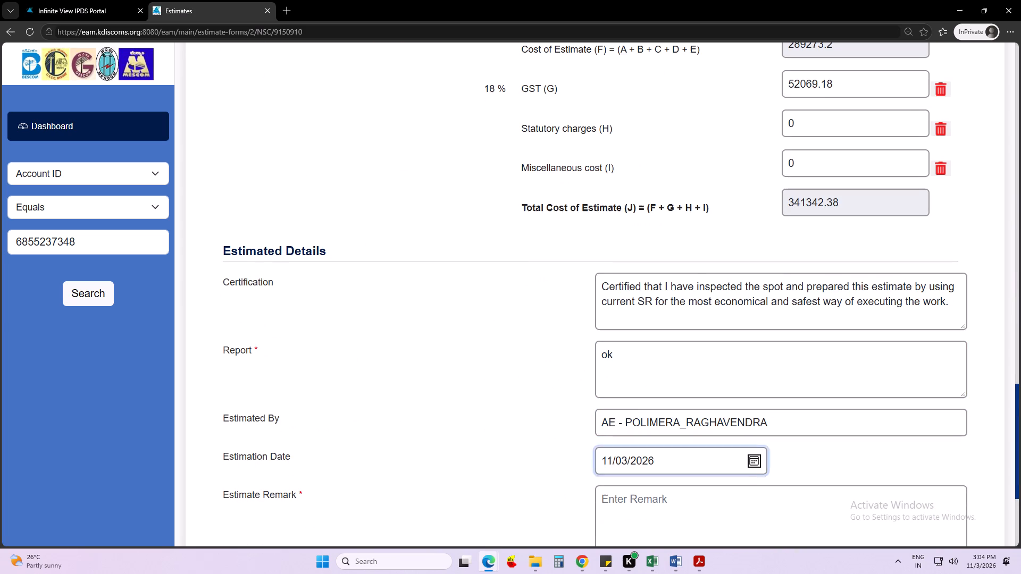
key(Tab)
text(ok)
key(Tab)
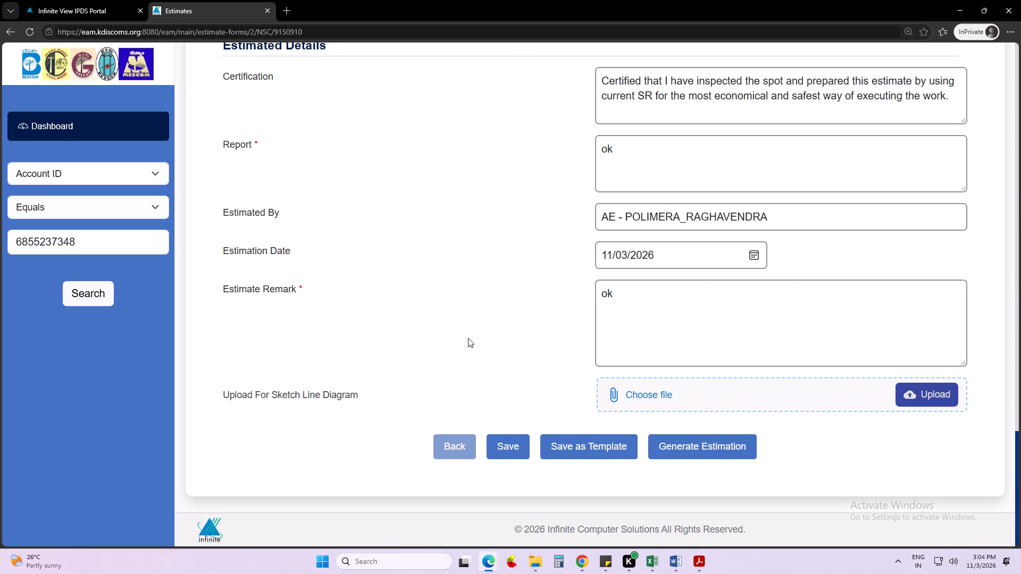
click(468, 338)
Search the material items for "ht" and examine the listed HTUG cables and HT ETV meters.
scroll(679, 298, up, 12)
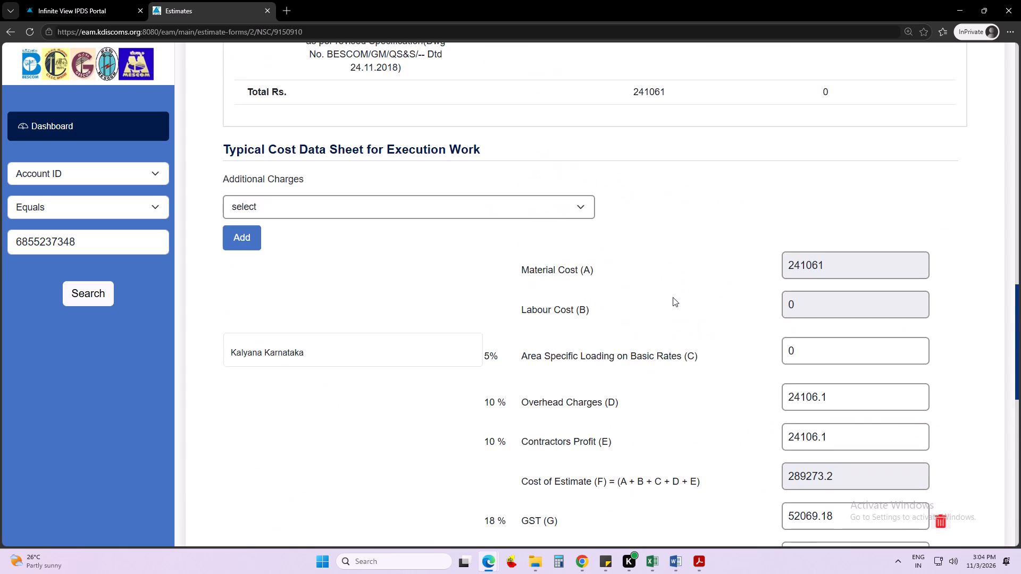
scroll(673, 297, up, 9)
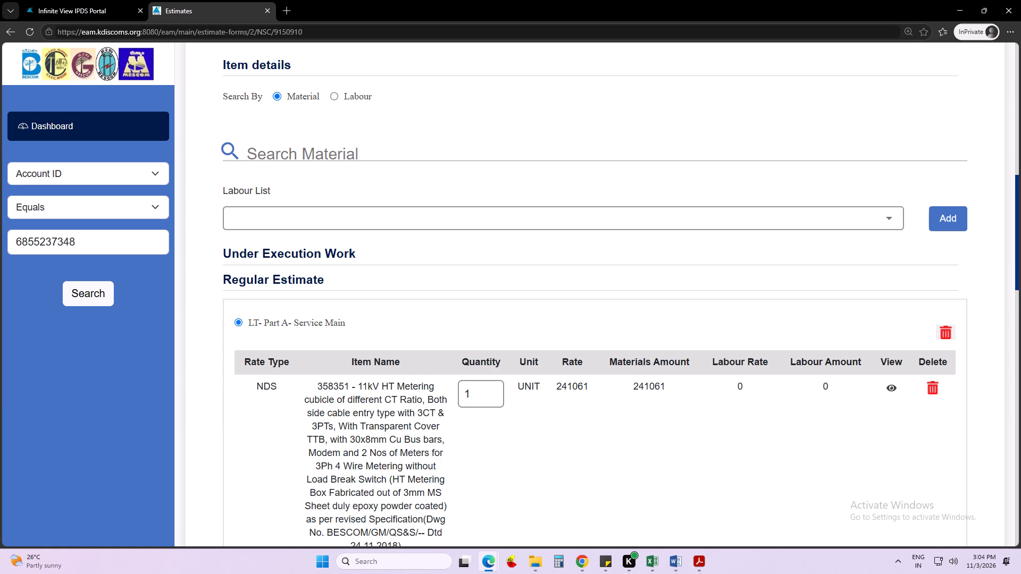
scroll(388, 413, down, 3)
scroll(414, 405, up, 3)
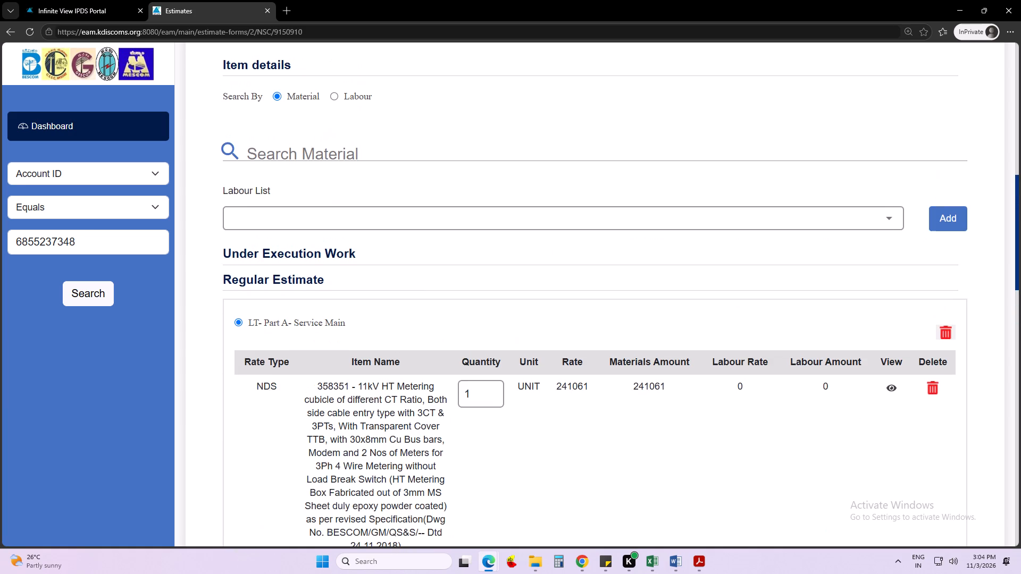
click(364, 152)
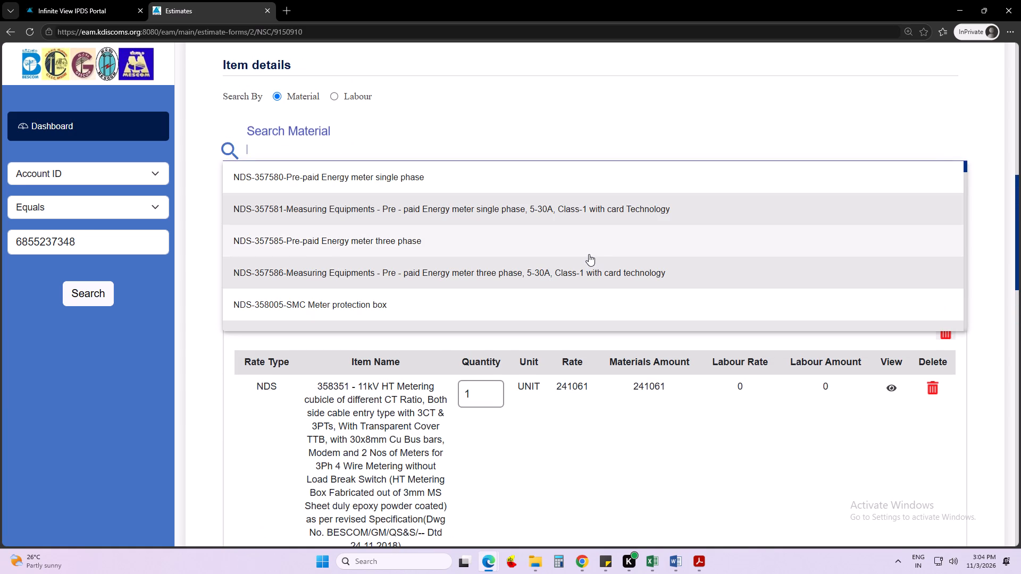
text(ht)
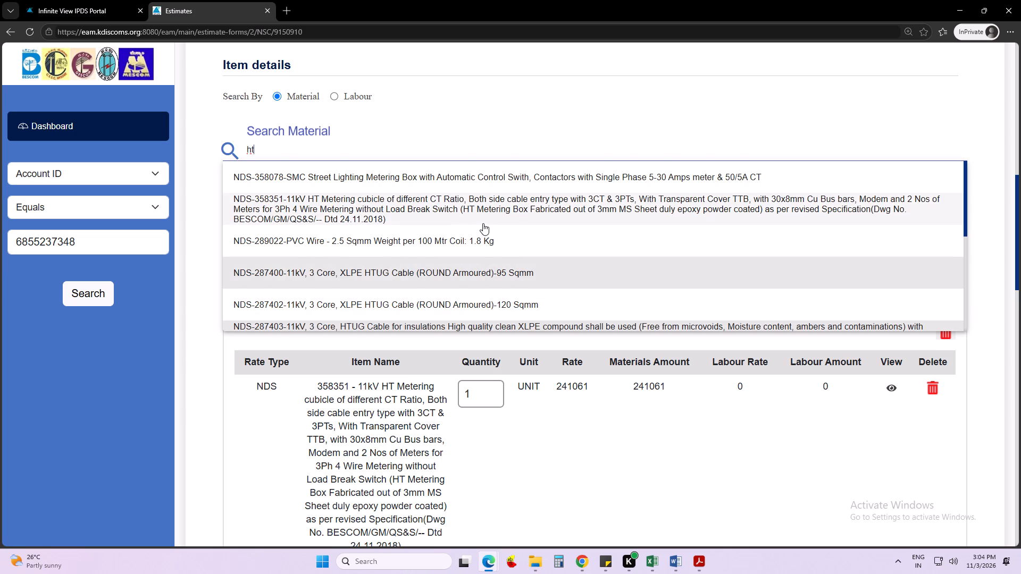
scroll(483, 223, down, 1)
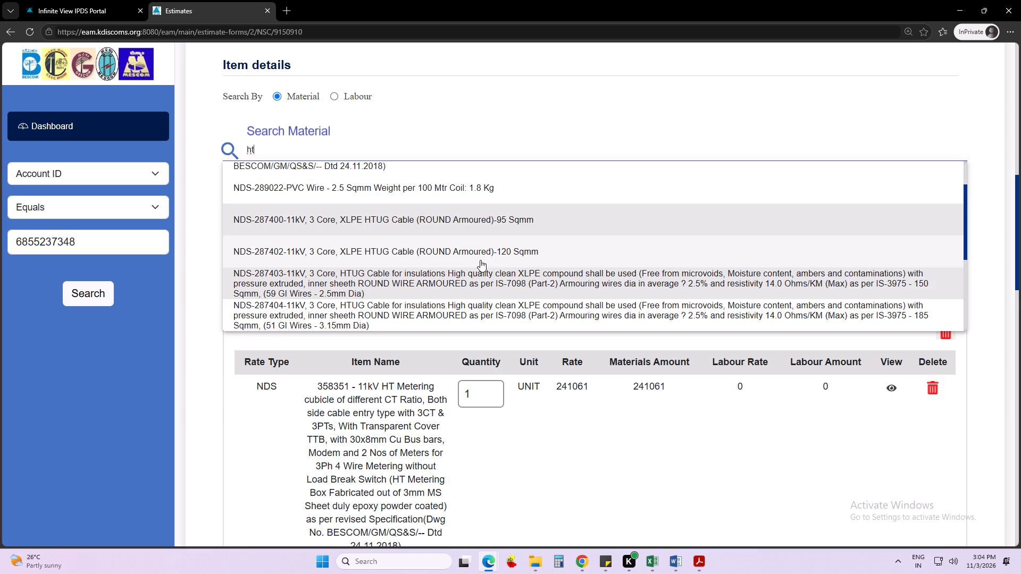
scroll(480, 260, down, 2)
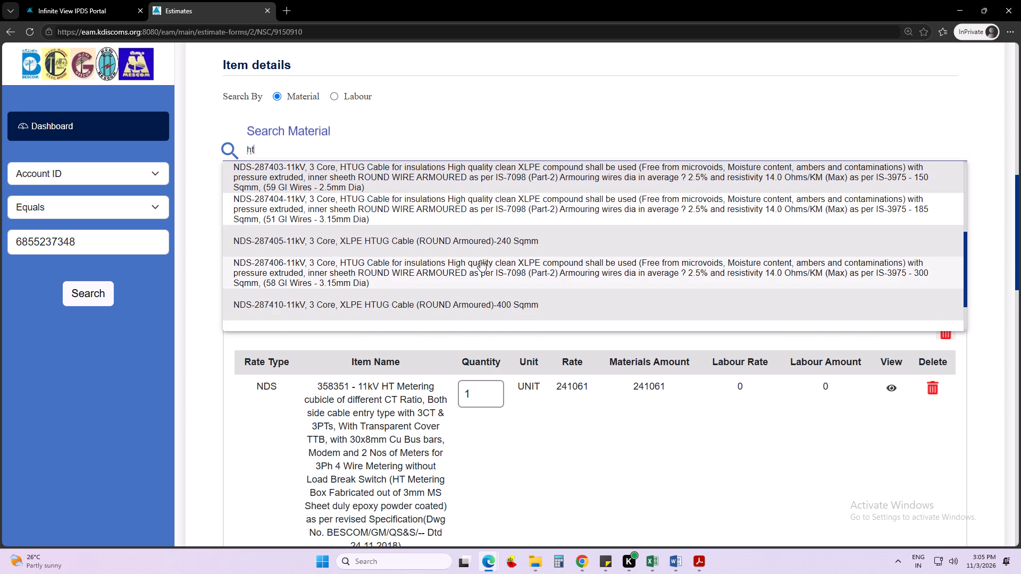
scroll(480, 260, down, 2)
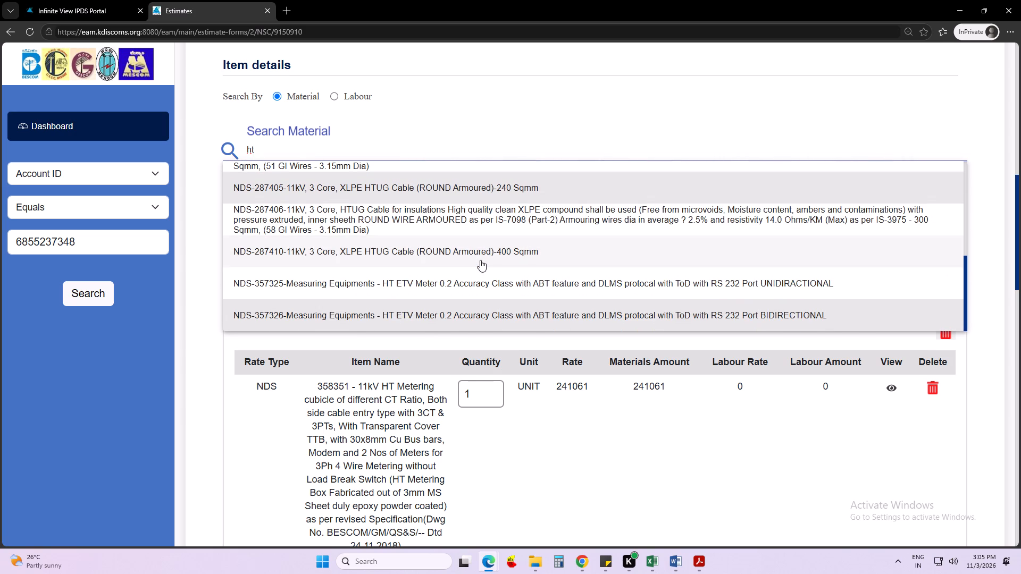
scroll(480, 260, down, 2)
scroll(420, 284, down, 4)
scroll(420, 284, up, 9)
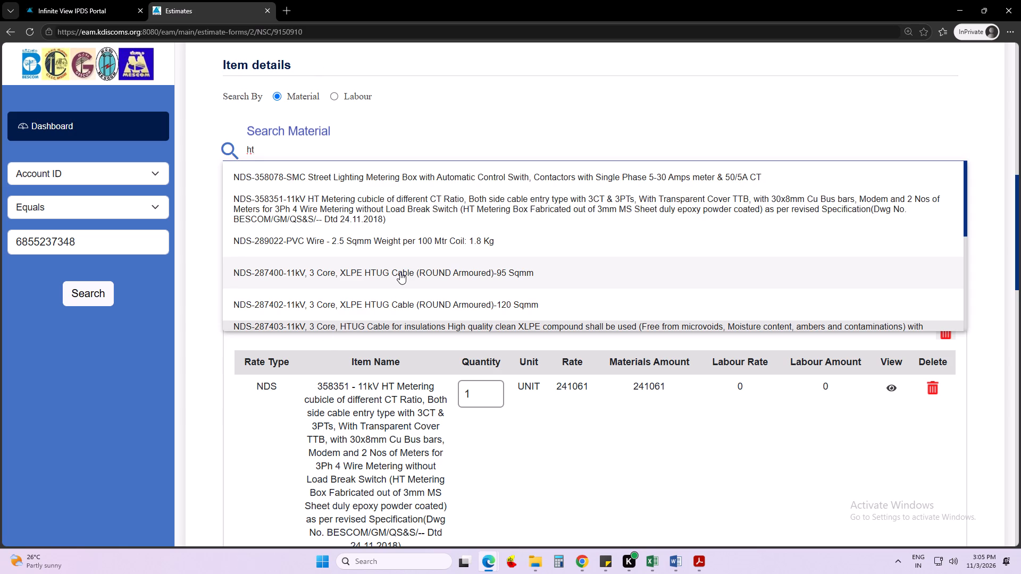
scroll(400, 272, down, 4)
scroll(453, 261, down, 2)
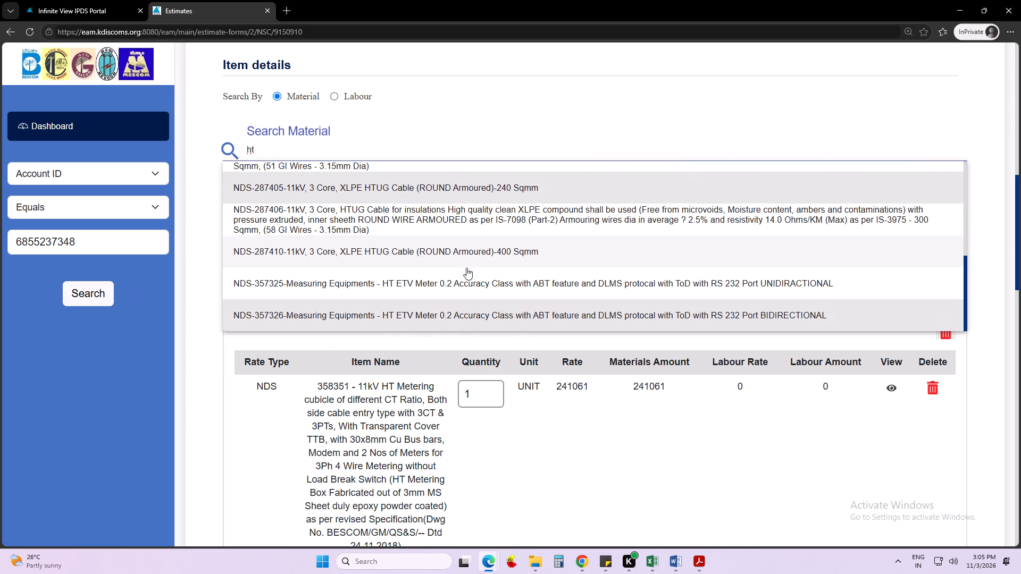
scroll(487, 273, down, 1)
Search the material items for "xlpe" and examine the listed LT and 11kV HTUG cables by size.
drag(270, 150, 241, 147)
drag(241, 147, 219, 144)
key(BackSpace)
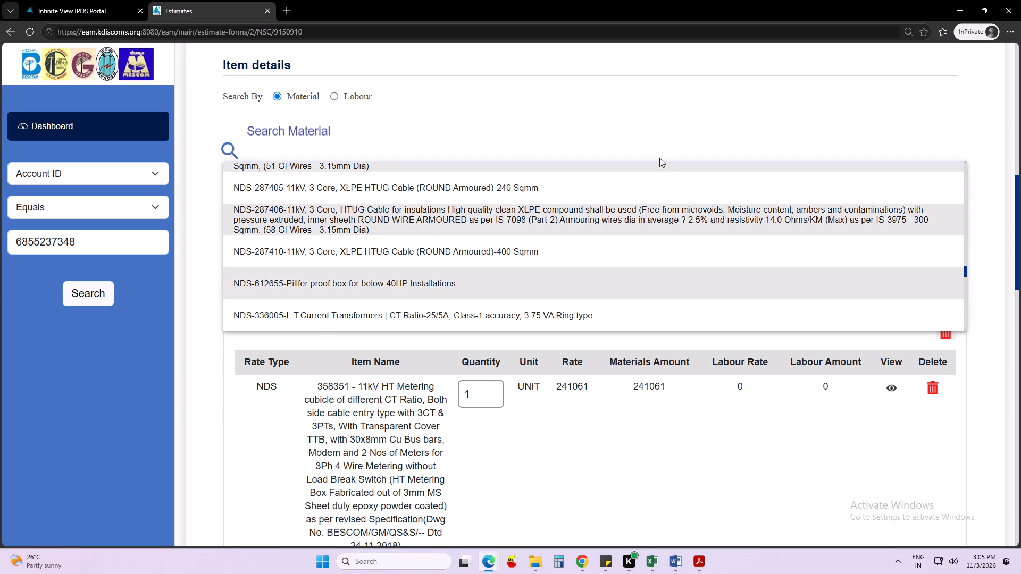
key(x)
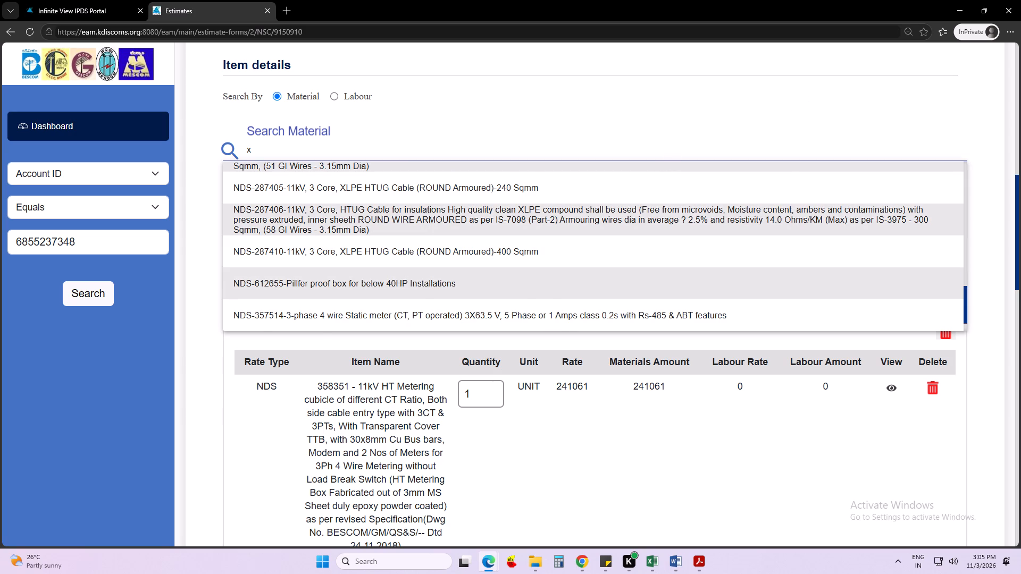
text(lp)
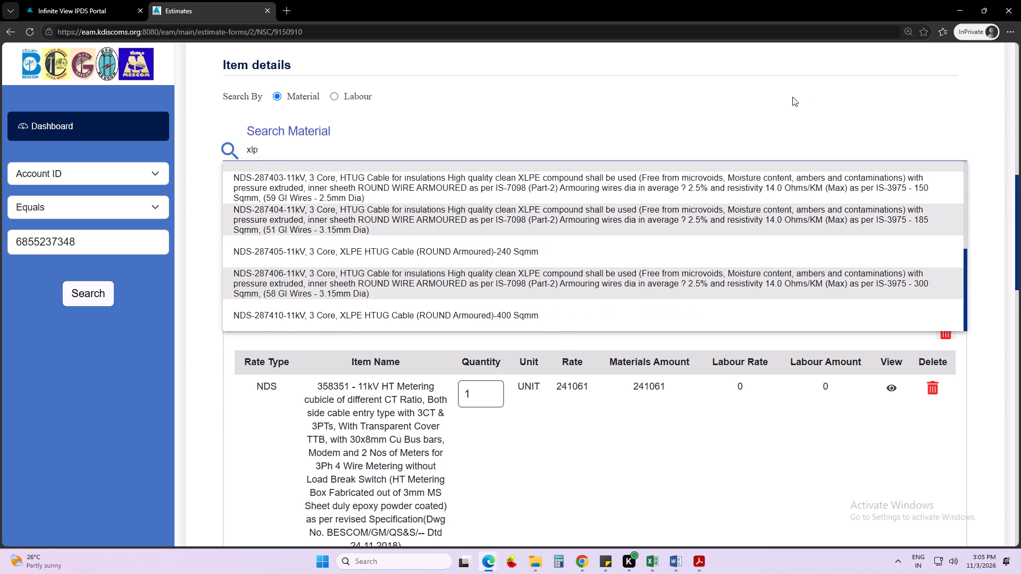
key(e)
scroll(522, 291, up, 4)
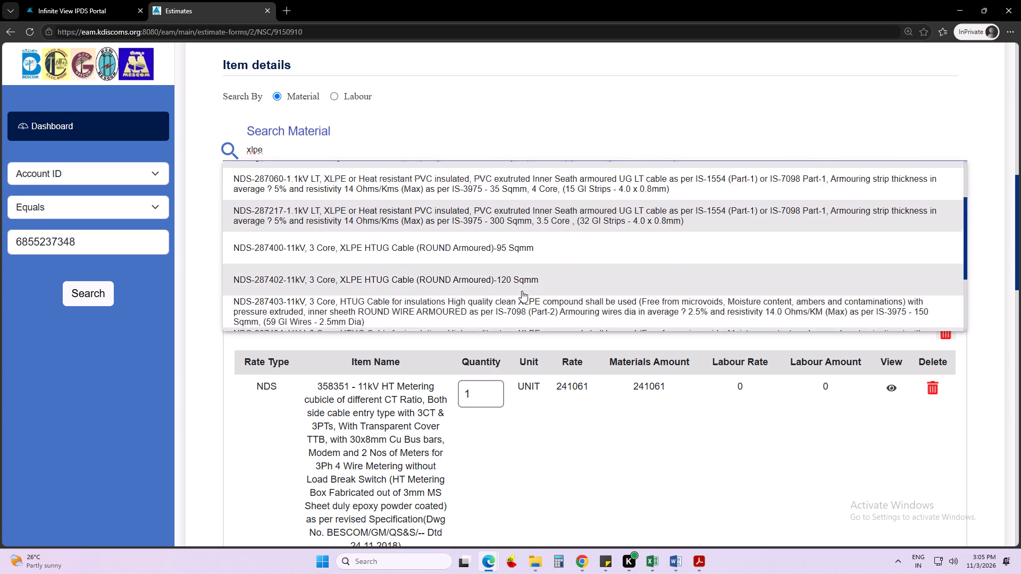
scroll(522, 291, up, 5)
scroll(522, 289, down, 1)
scroll(522, 289, up, 2)
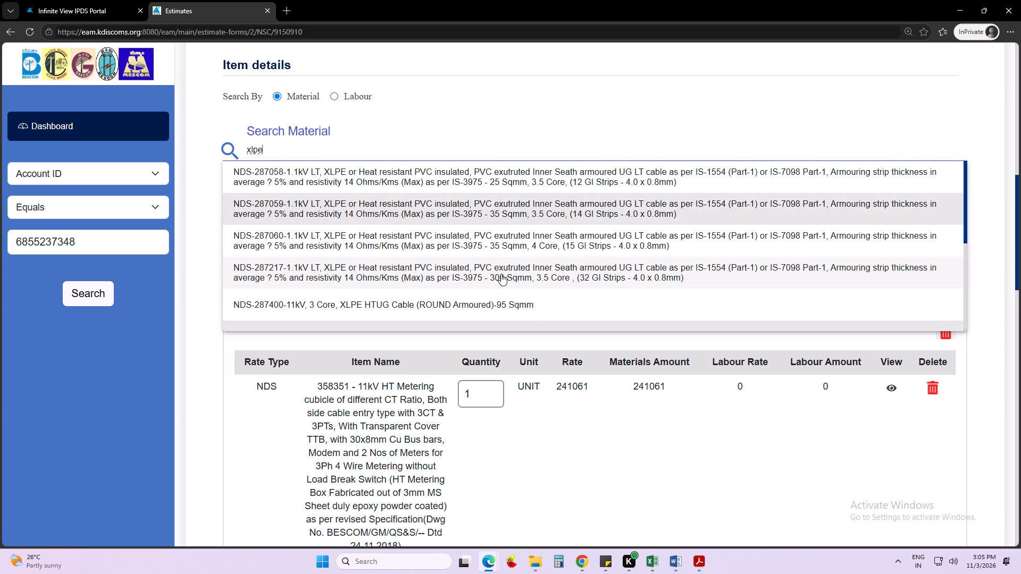
scroll(501, 274, down, 1)
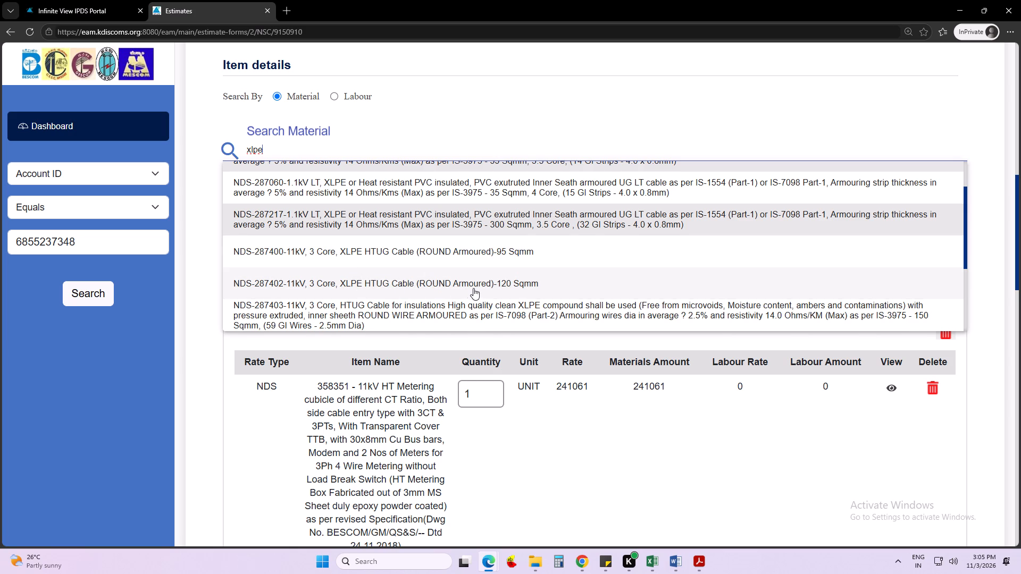
scroll(475, 288, down, 1)
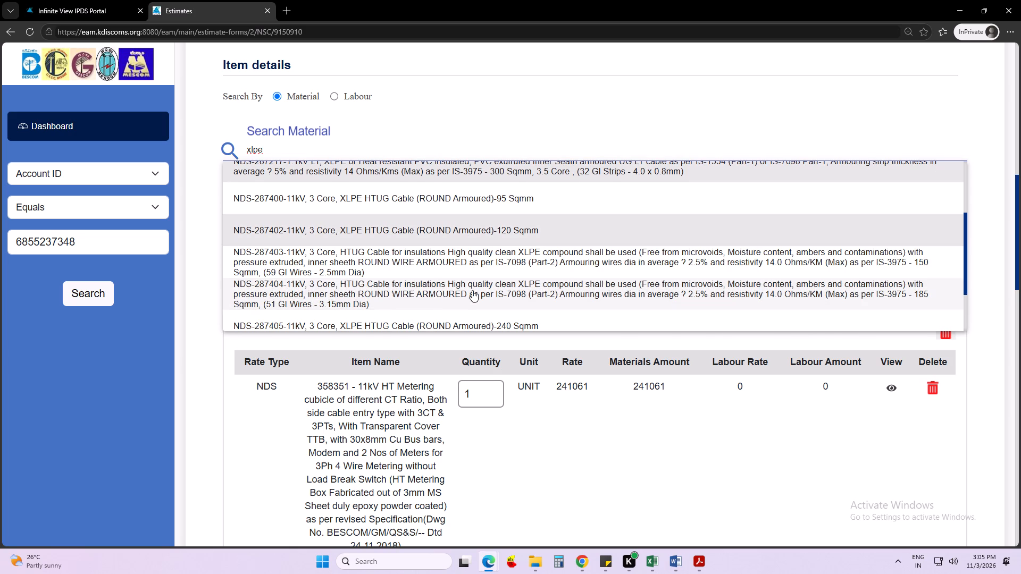
scroll(446, 305, down, 1)
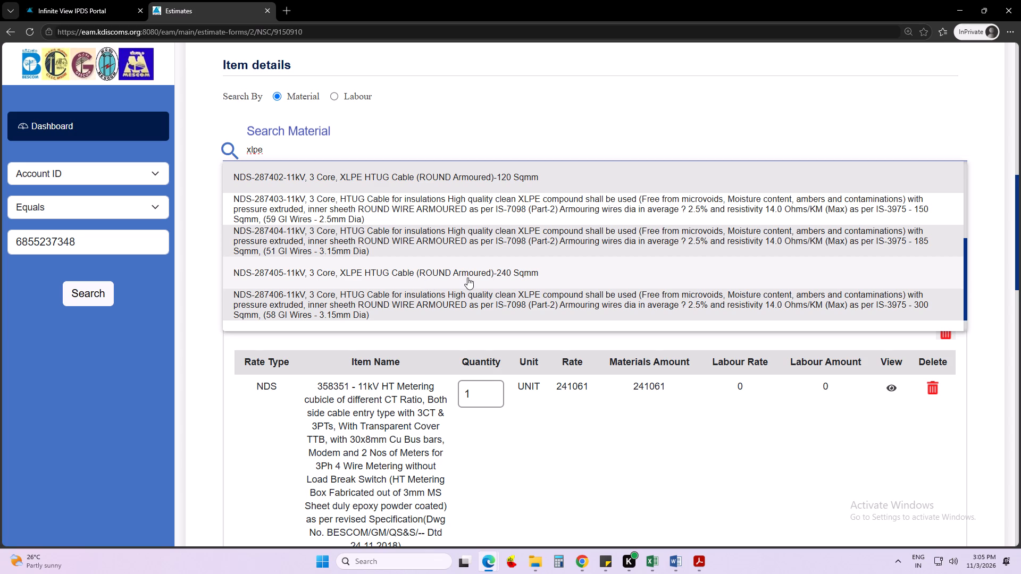
scroll(440, 281, down, 3)
scroll(432, 285, up, 6)
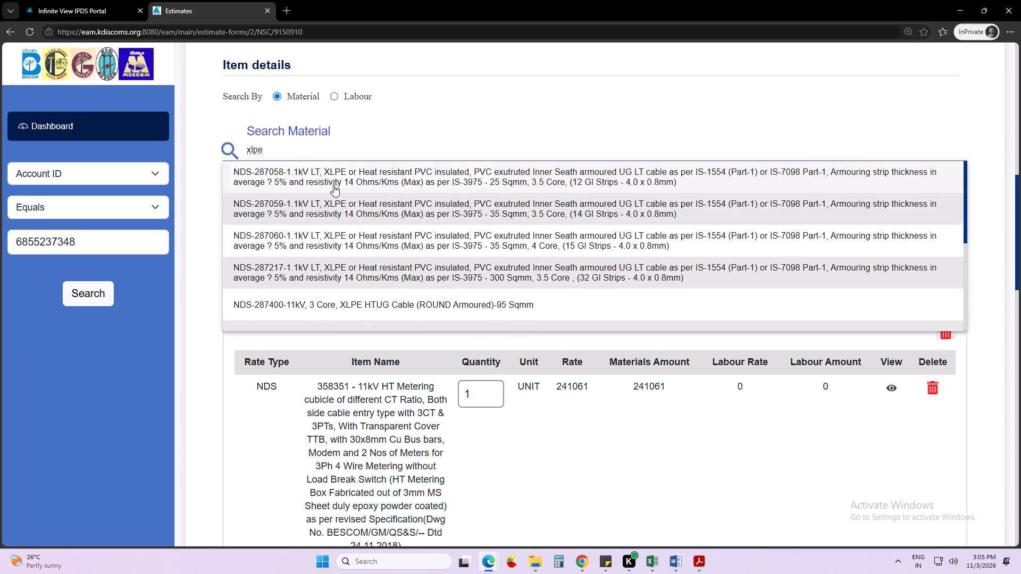
scroll(333, 185, up, 7)
Find materials matching "meter" and add NDS-336337, the 11 KV CT for 3 phase-3 wire metering, 5/1A to 100/1A, with quantity 1.
drag(277, 146, 220, 143)
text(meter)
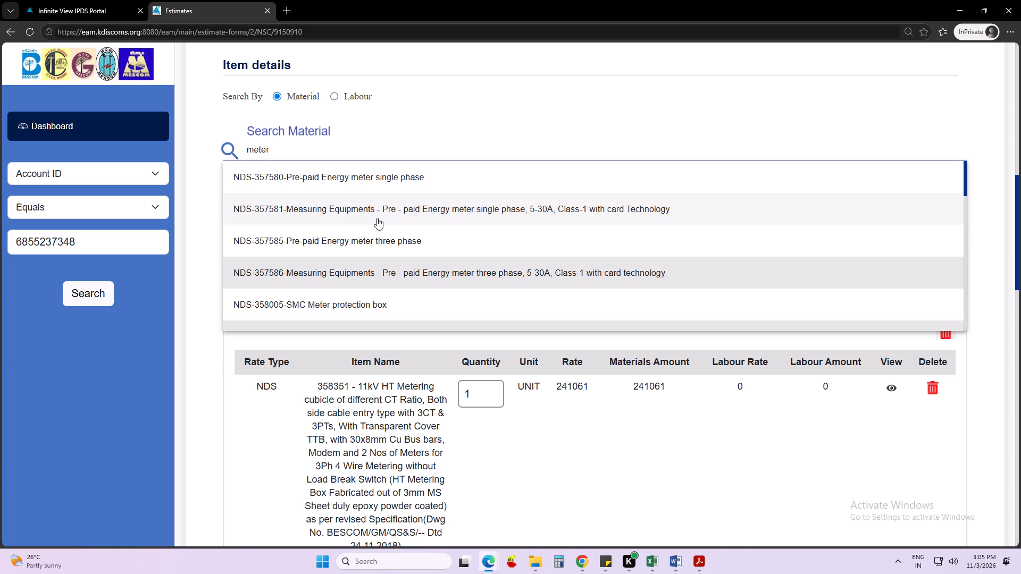
scroll(364, 269, down, 2)
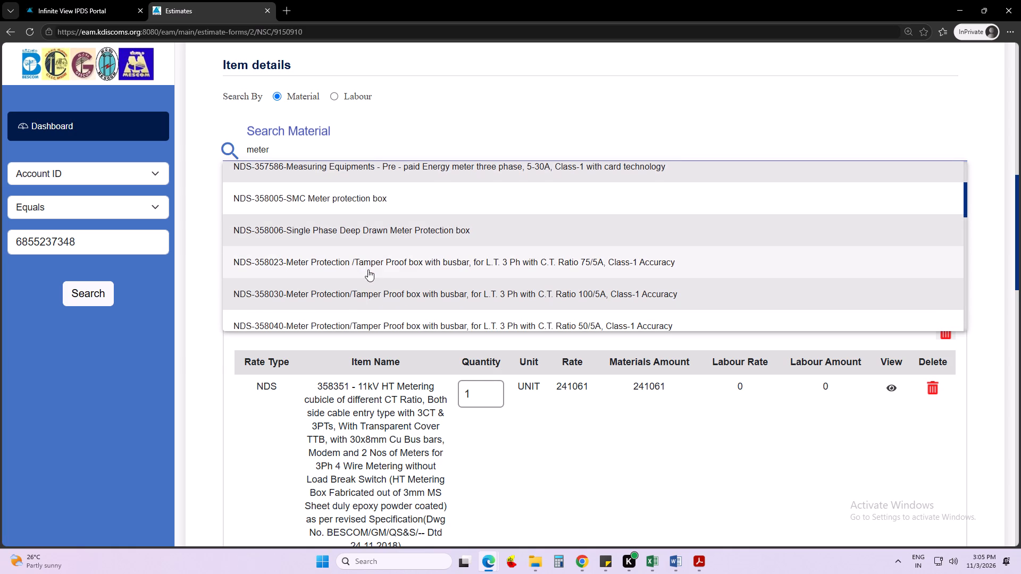
scroll(413, 270, down, 2)
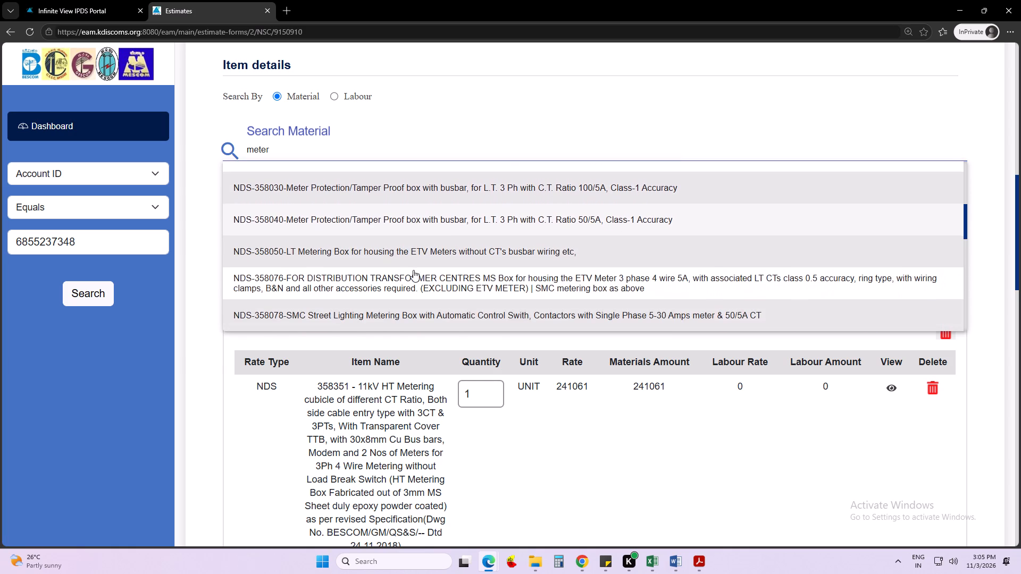
scroll(413, 270, down, 2)
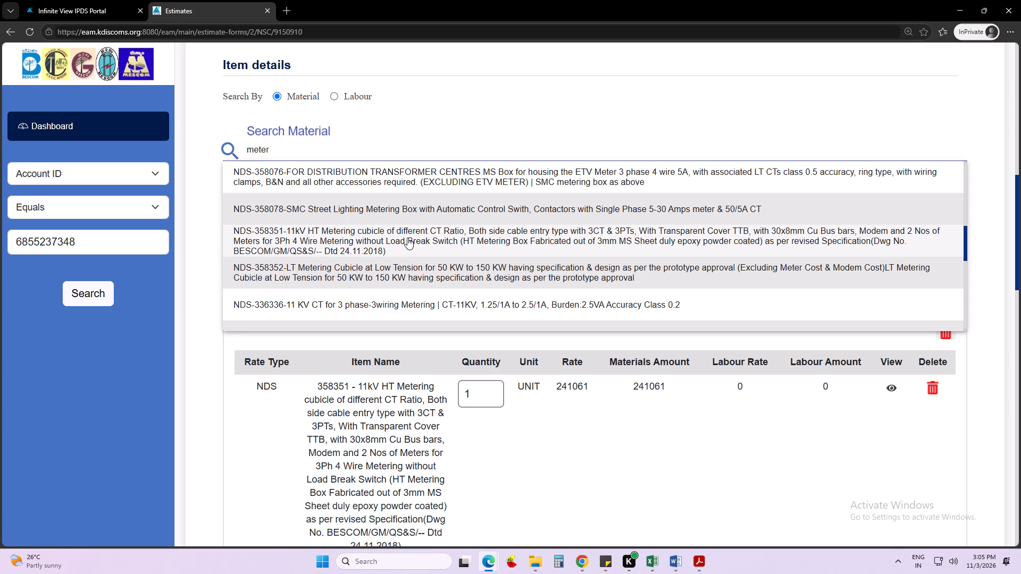
scroll(362, 287, down, 1)
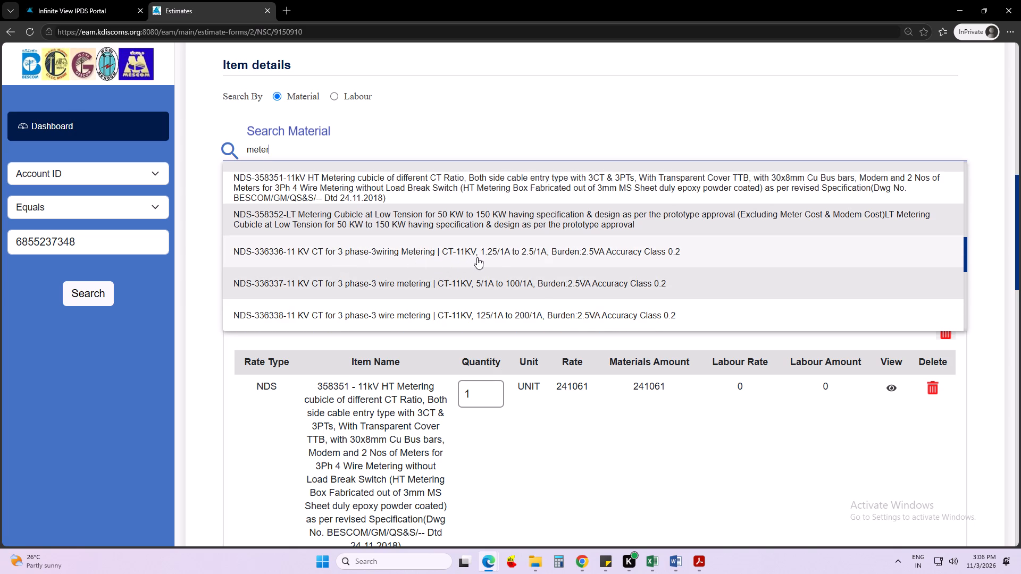
scroll(475, 283, down, 1)
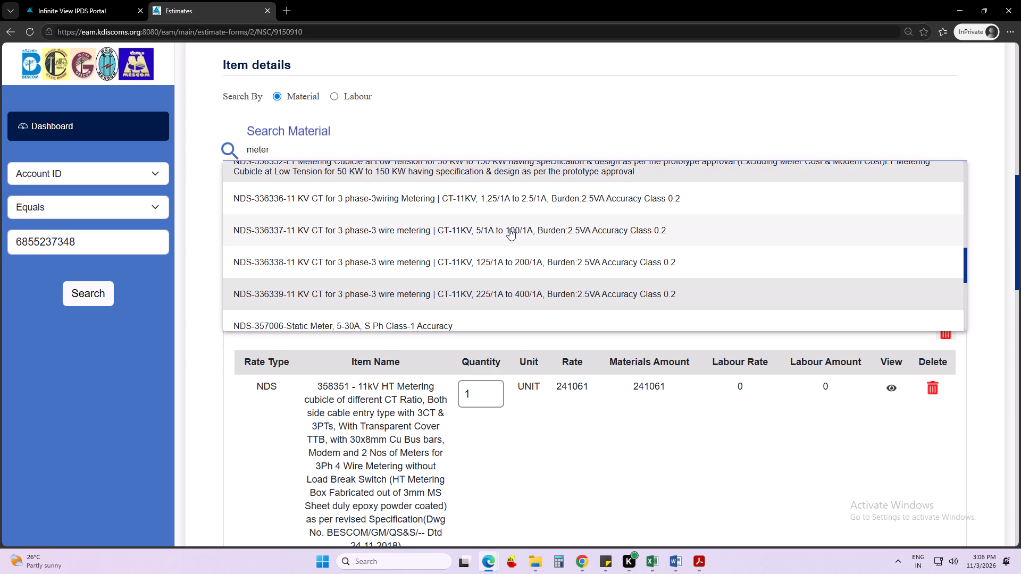
click(424, 229)
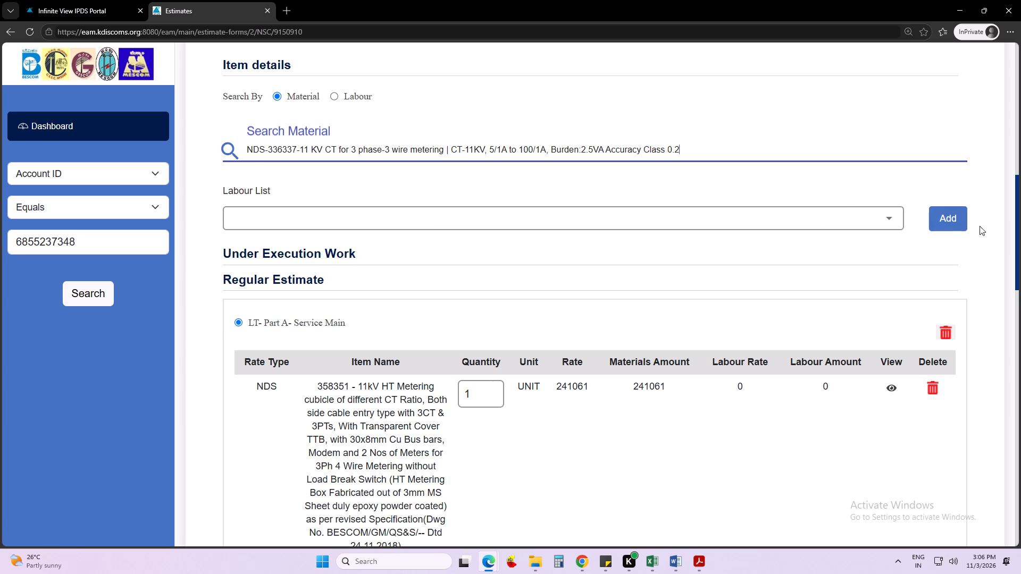
click(945, 220)
scroll(629, 356, down, 6)
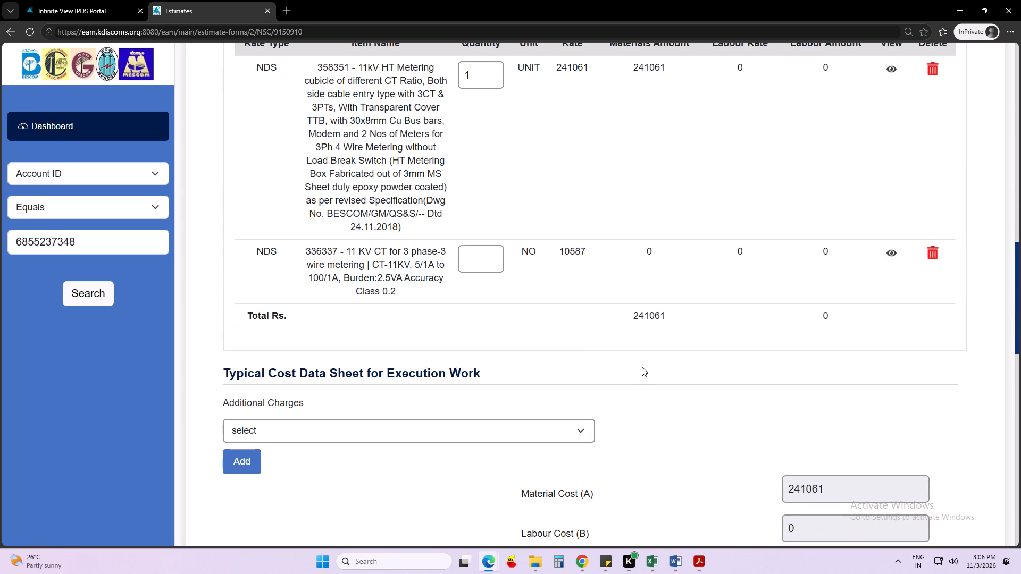
click(482, 259)
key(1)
click(706, 425)
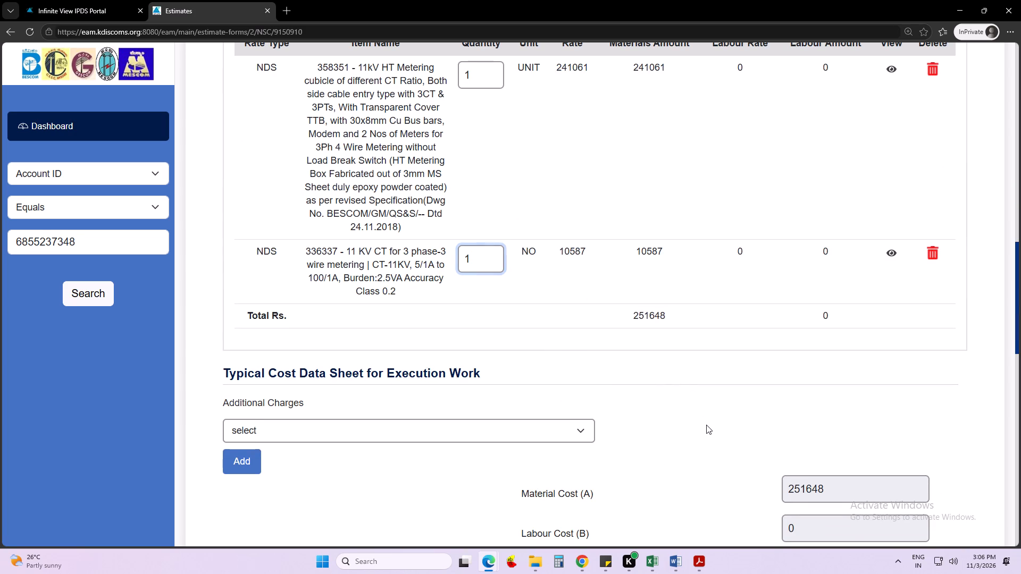
Search the material items for "xlpe" to find an XLPE cable for the estimate.
scroll(711, 432, up, 2)
scroll(711, 432, down, 1)
scroll(711, 432, up, 3)
scroll(625, 390, up, 2)
scroll(375, 318, up, 1)
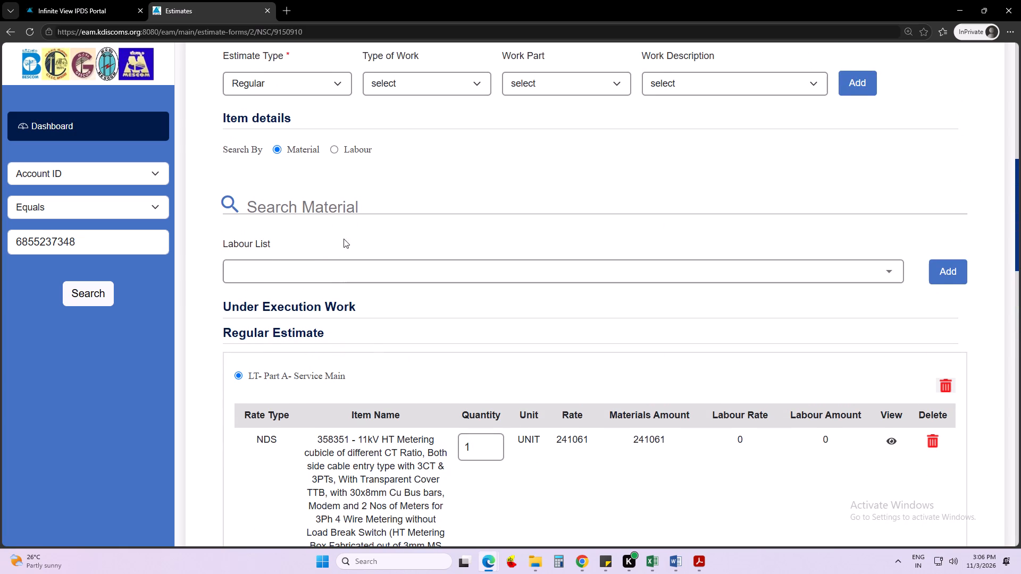
click(347, 201)
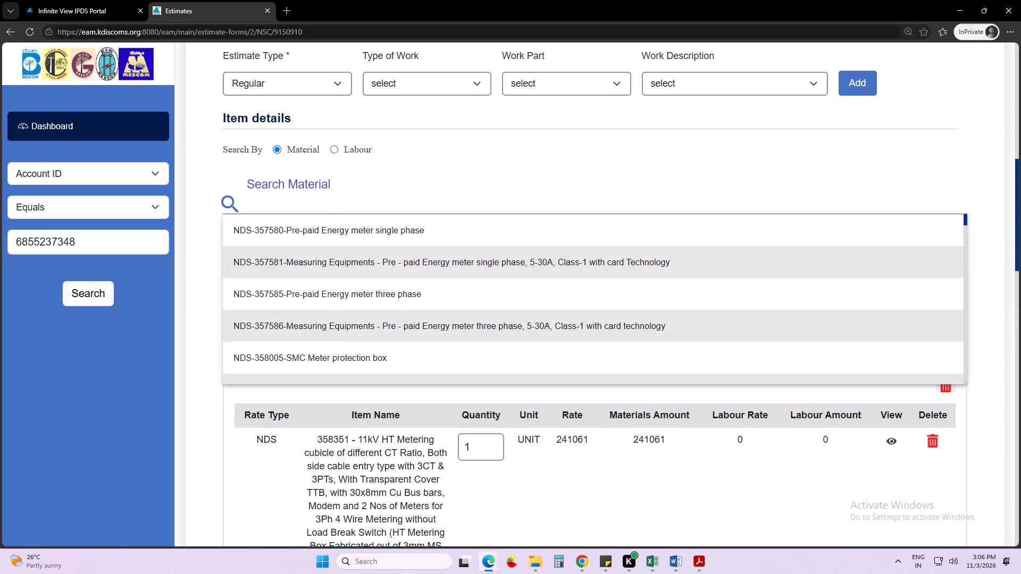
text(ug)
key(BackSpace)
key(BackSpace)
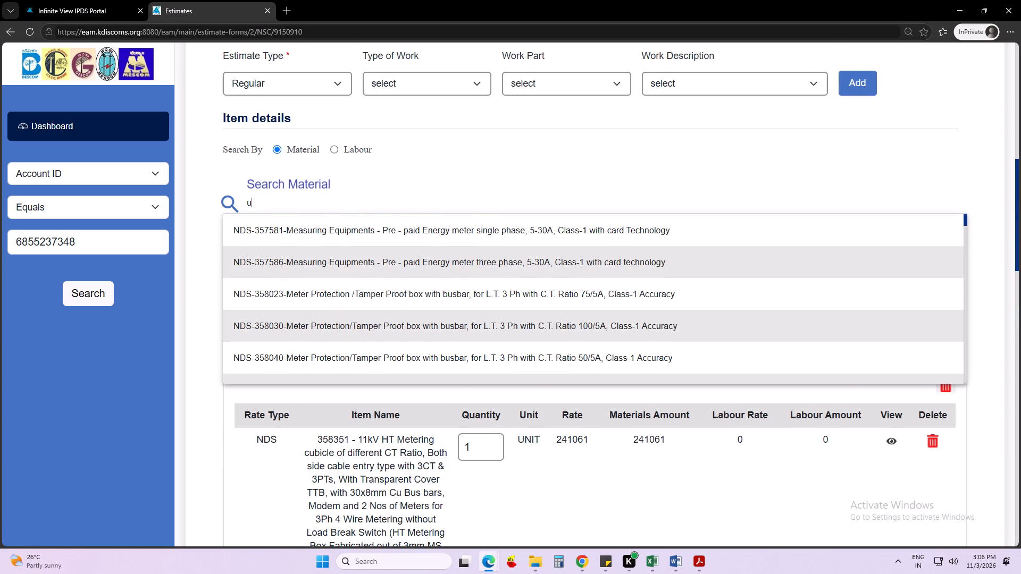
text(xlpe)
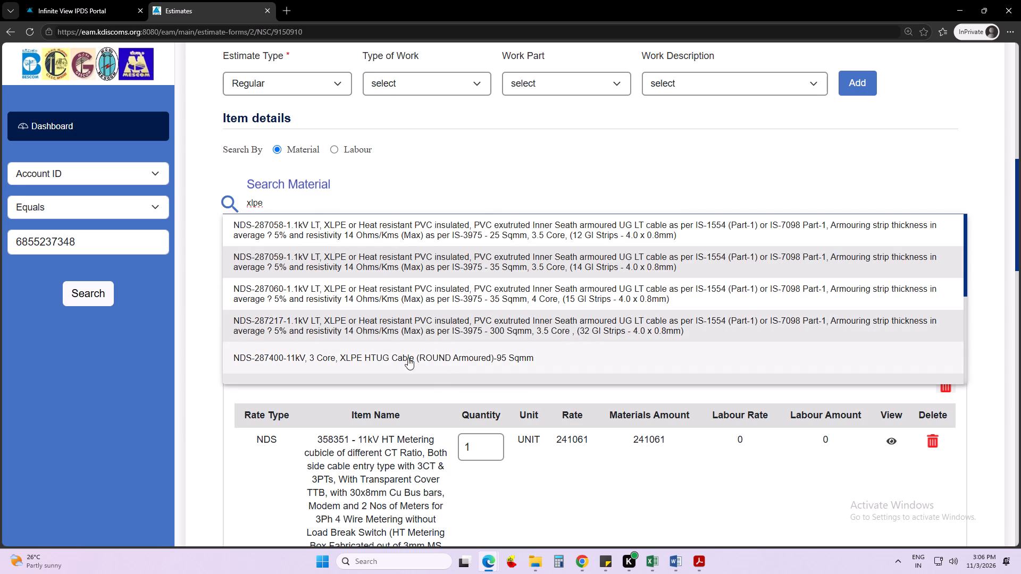
Add material NDS-287400, the 11kV 3 Core XLPE HTUG Cable (ROUND Armoured) 95 Sqmm, to the regular estimate with quantity 0.03 km.
click(469, 357)
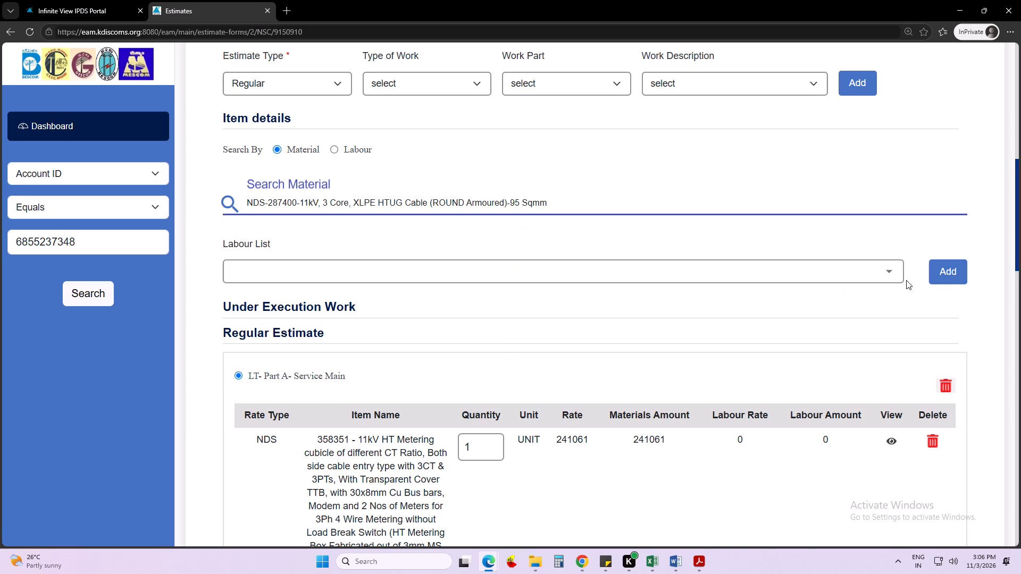
click(942, 276)
scroll(813, 344, down, 7)
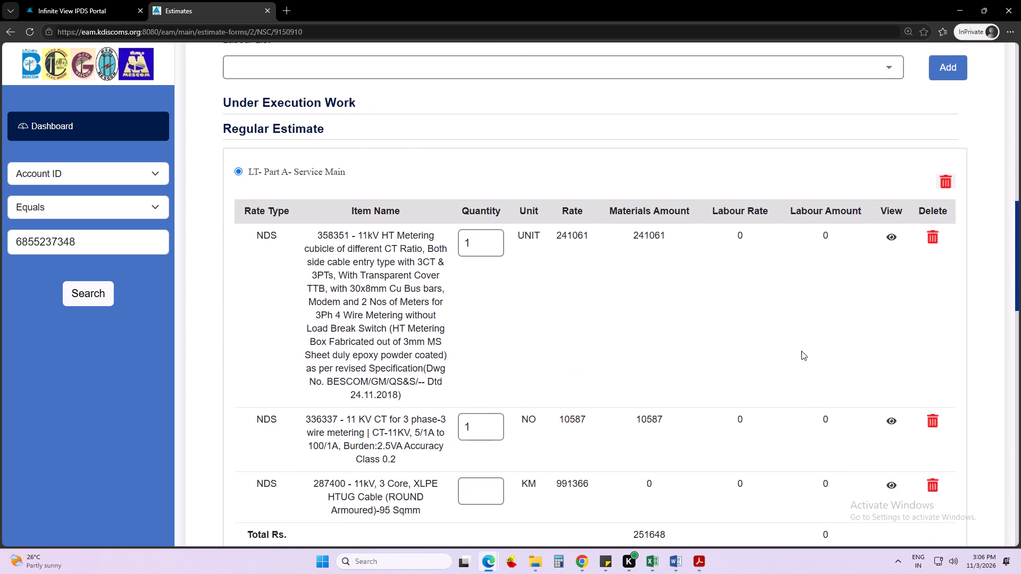
click(479, 315)
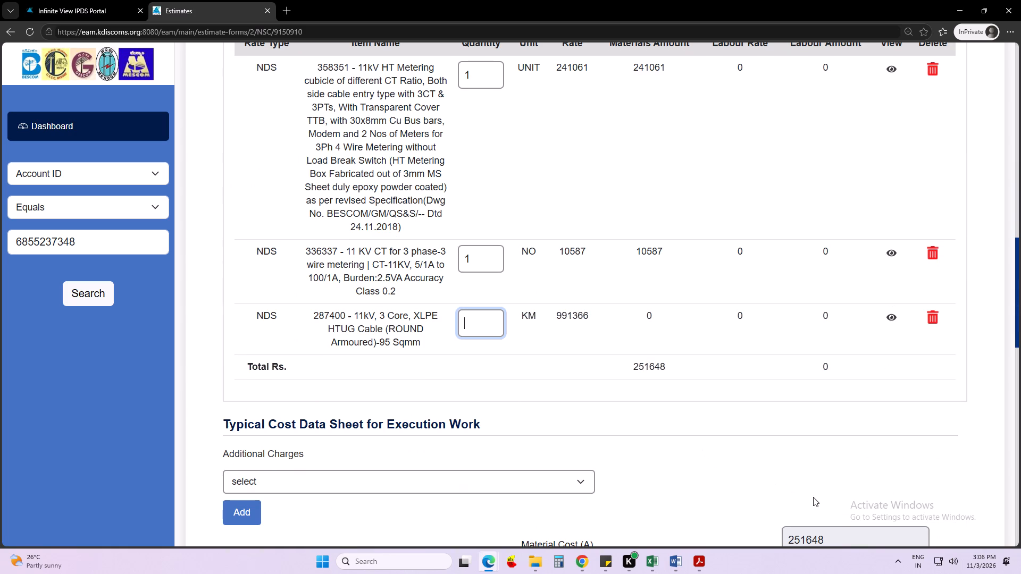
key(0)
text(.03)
click(767, 463)
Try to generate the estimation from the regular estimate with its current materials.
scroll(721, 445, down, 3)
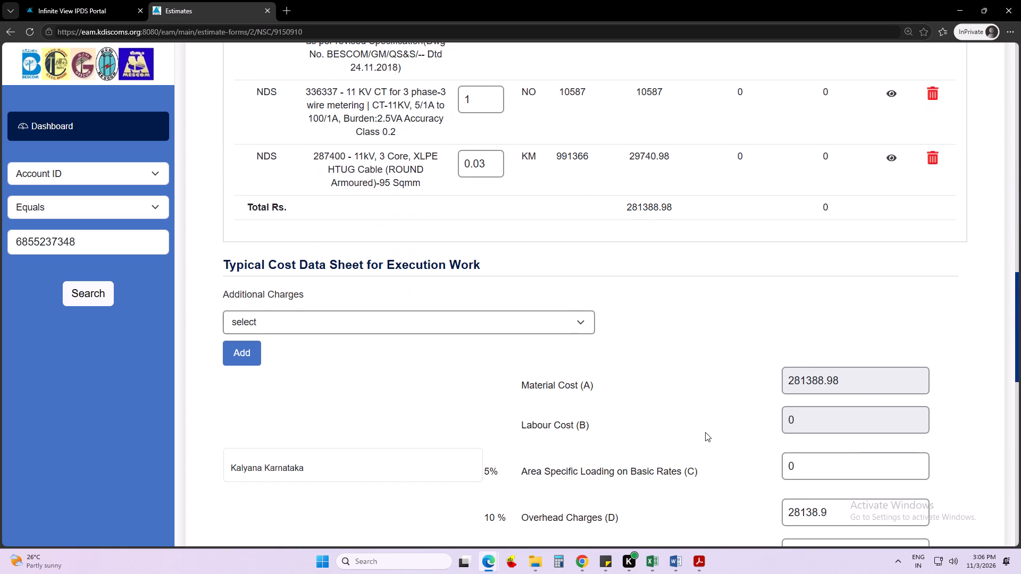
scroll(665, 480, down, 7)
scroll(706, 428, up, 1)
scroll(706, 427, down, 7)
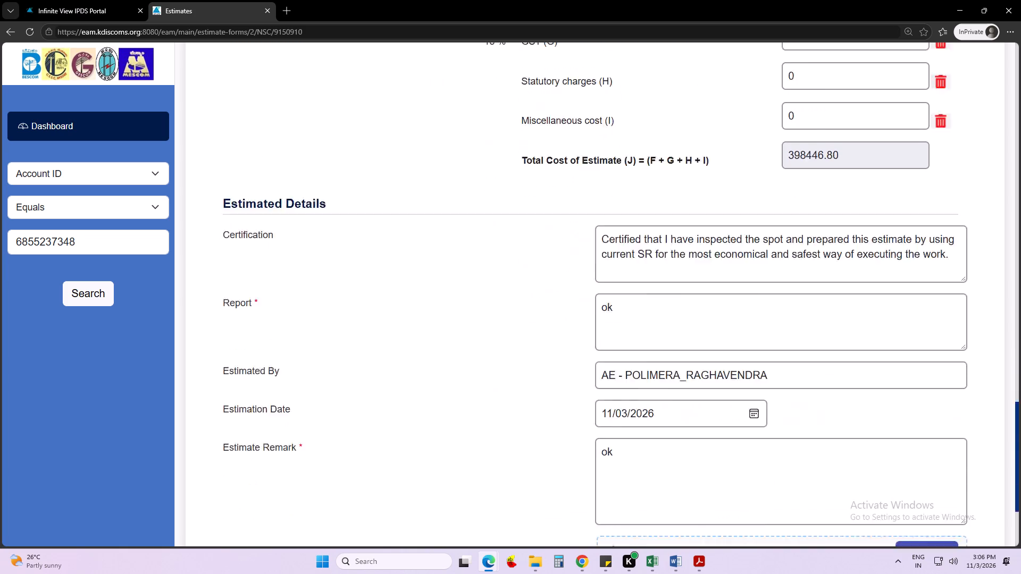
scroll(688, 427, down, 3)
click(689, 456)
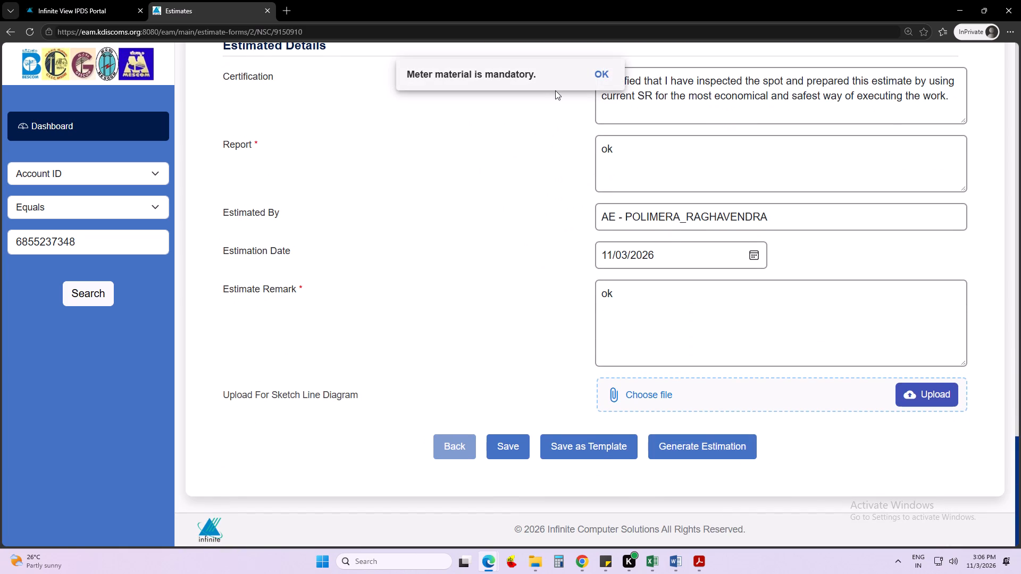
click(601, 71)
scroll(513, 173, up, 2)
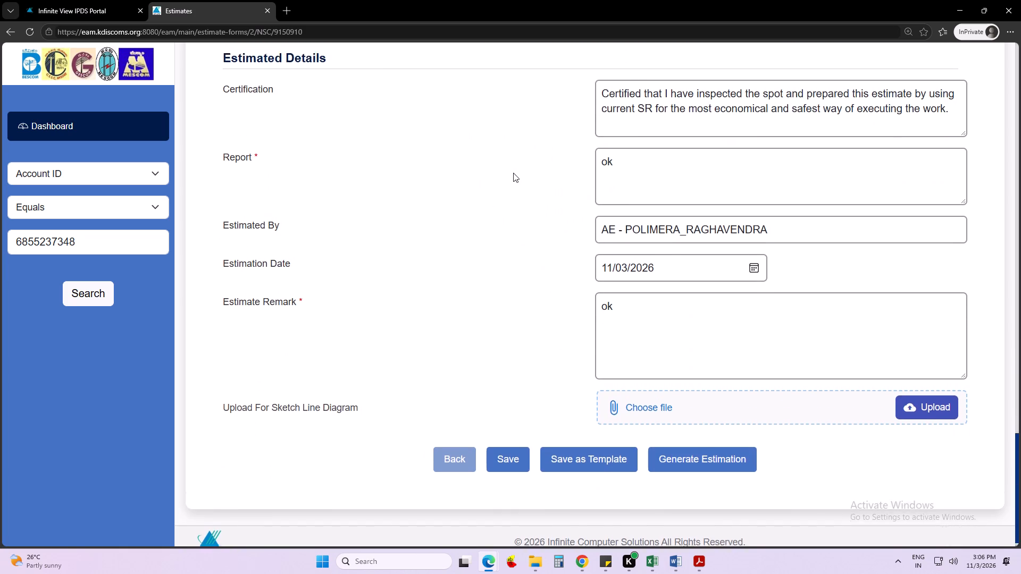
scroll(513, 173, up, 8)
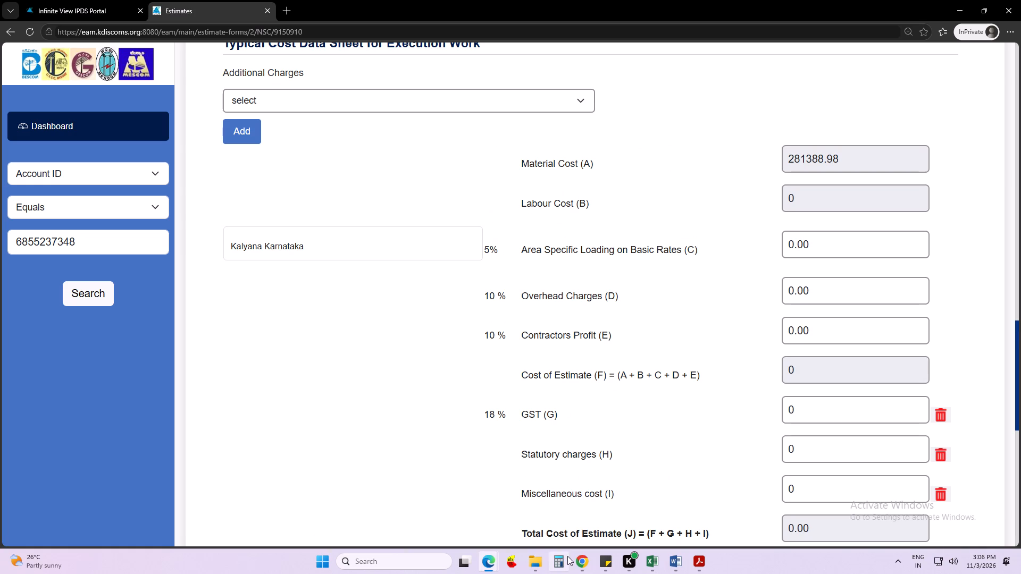
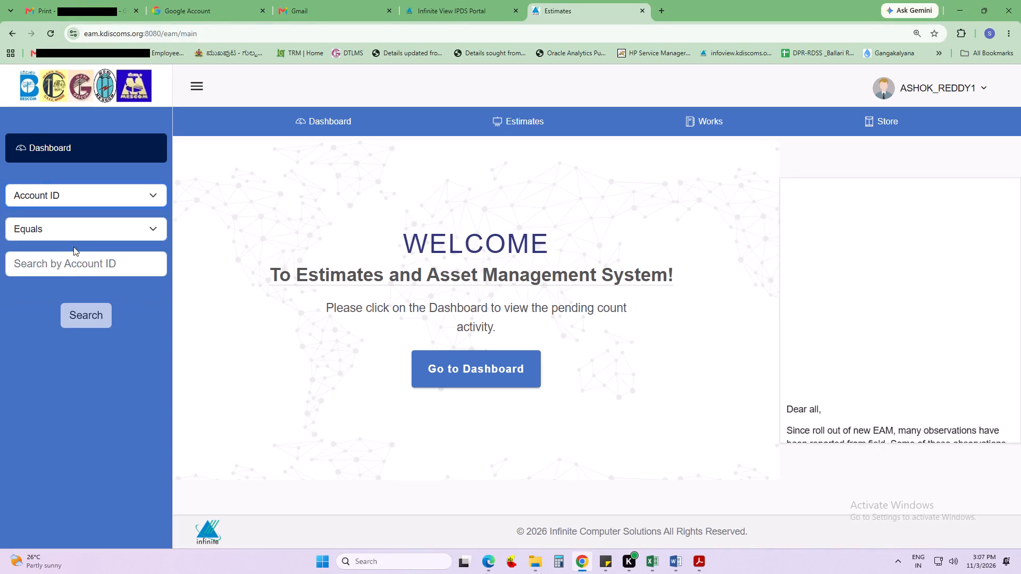
Start an account search by Account ID using the Equals condition.
click(67, 255)
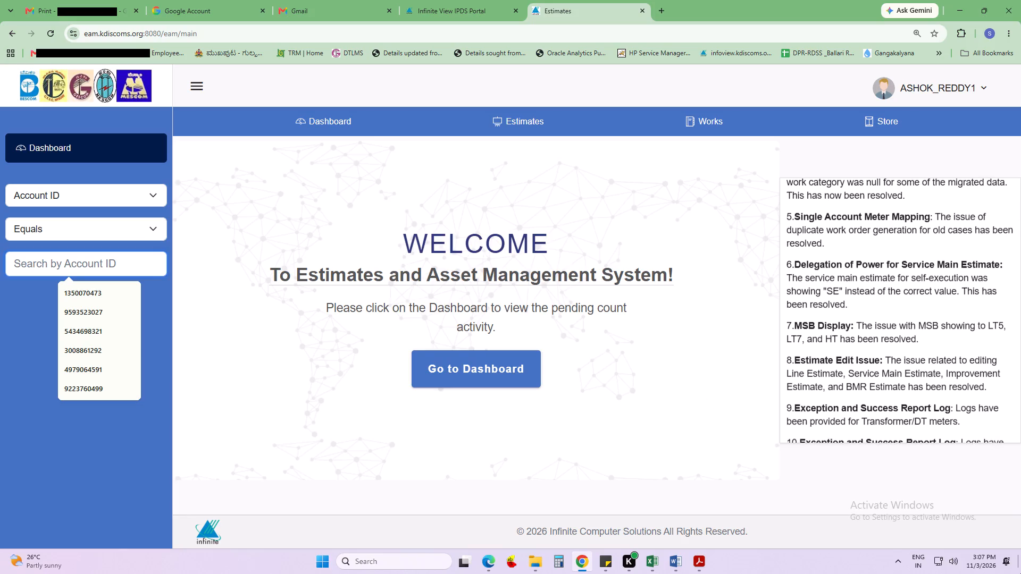
Search by account ID for the hospital's HT2B connection to use as a reference case.
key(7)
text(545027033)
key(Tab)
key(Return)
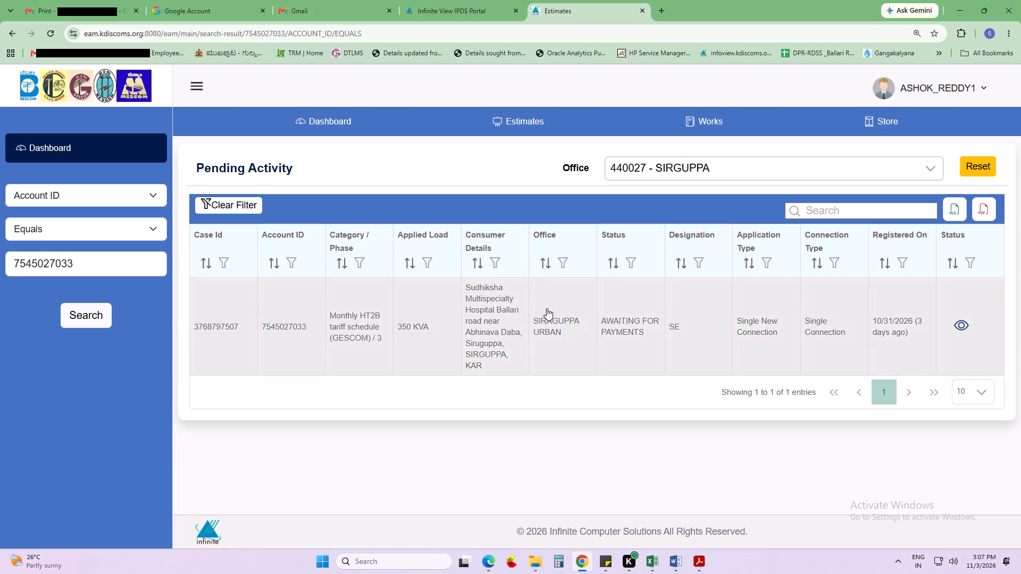
Open the hospital connection's full details and display its Estimation & Power Sanction History.
click(957, 323)
scroll(378, 387, down, 3)
scroll(303, 375, down, 2)
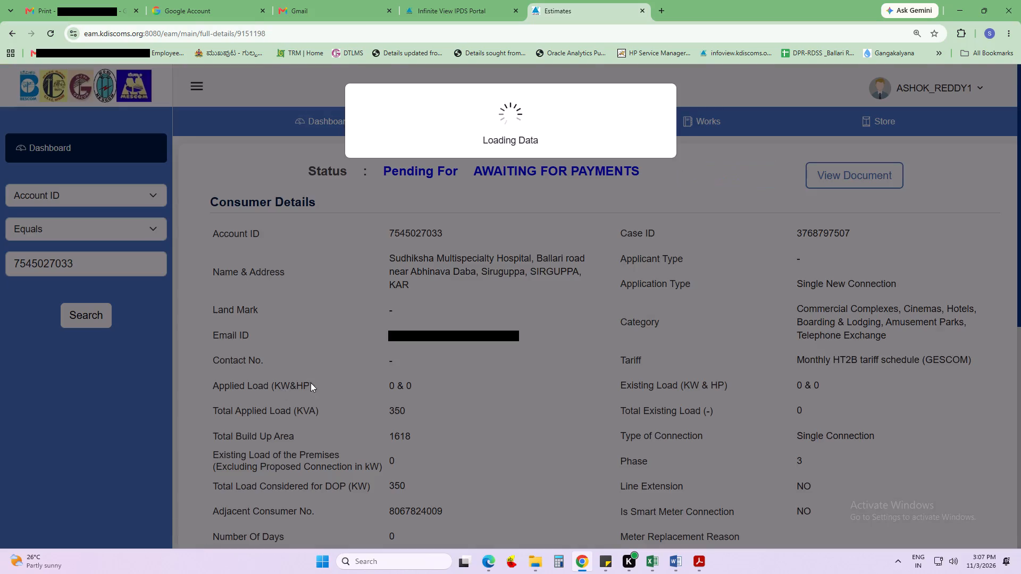
scroll(311, 383, down, 5)
scroll(407, 392, up, 1)
scroll(440, 397, down, 11)
scroll(405, 423, down, 5)
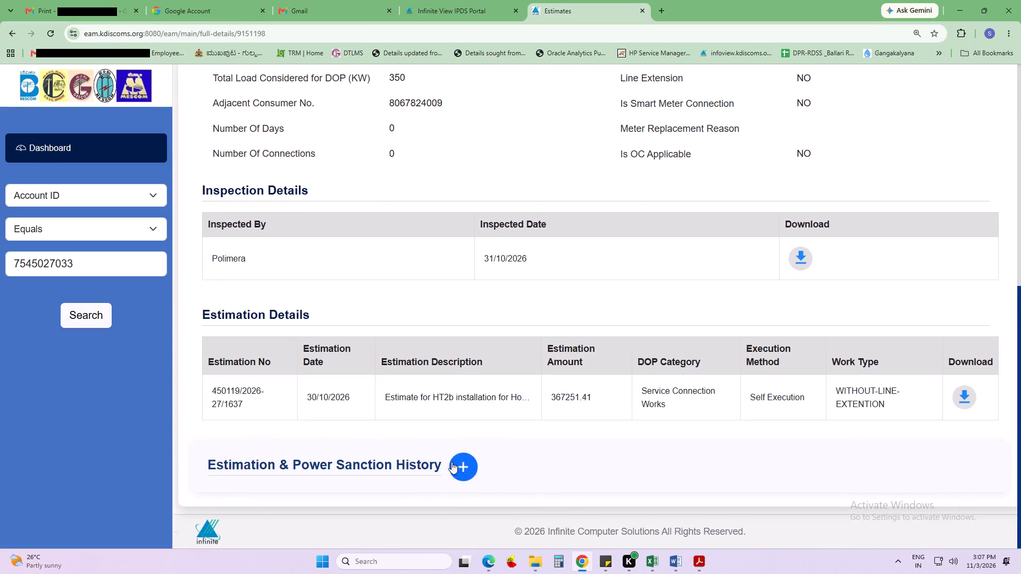
click(458, 462)
scroll(444, 445, down, 6)
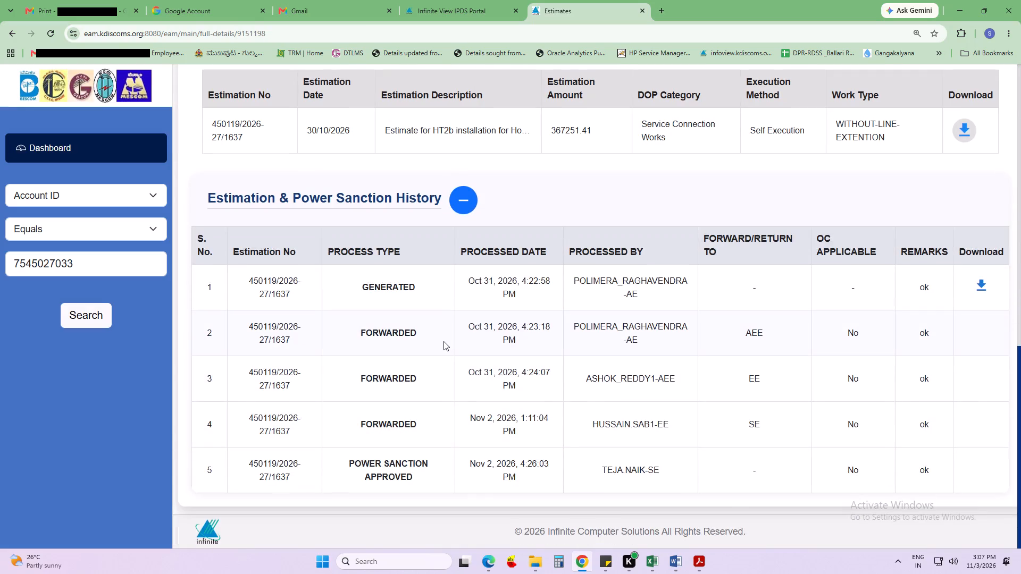
Download the generated estimation report from the history, open the PDF and examine its LT-Part A-Service Main material table.
click(977, 285)
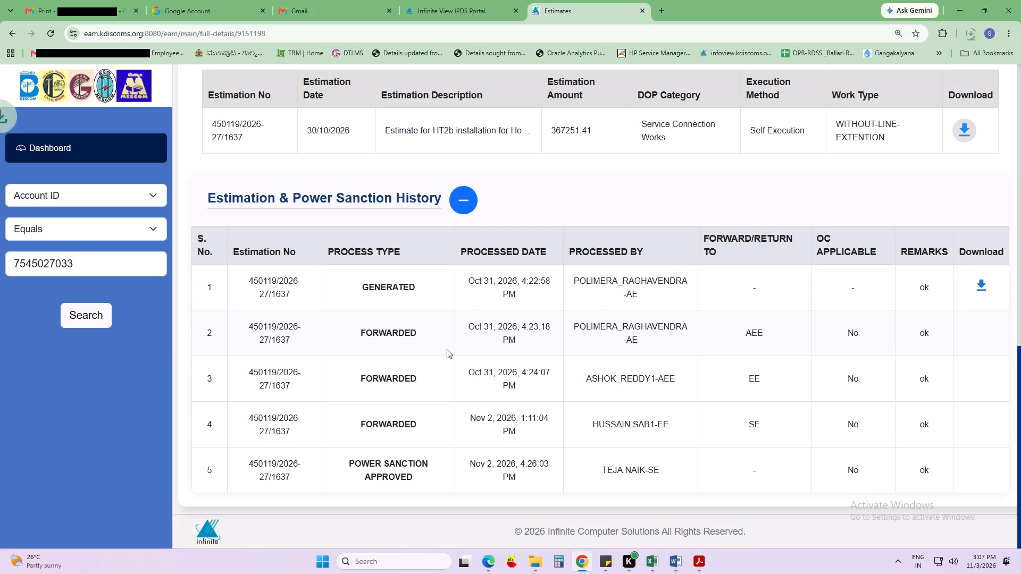
click(972, 35)
click(885, 80)
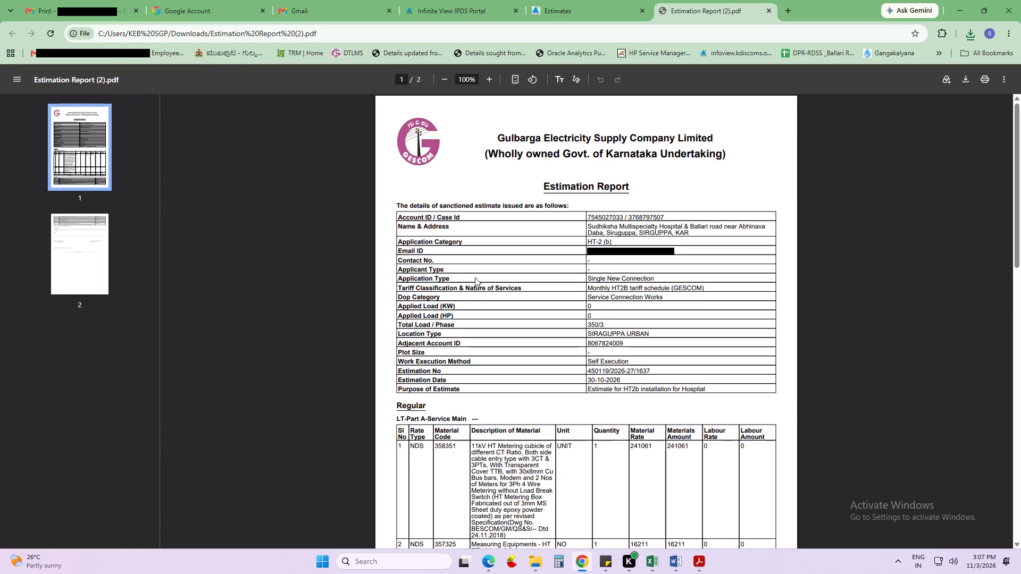
scroll(475, 277, down, 4)
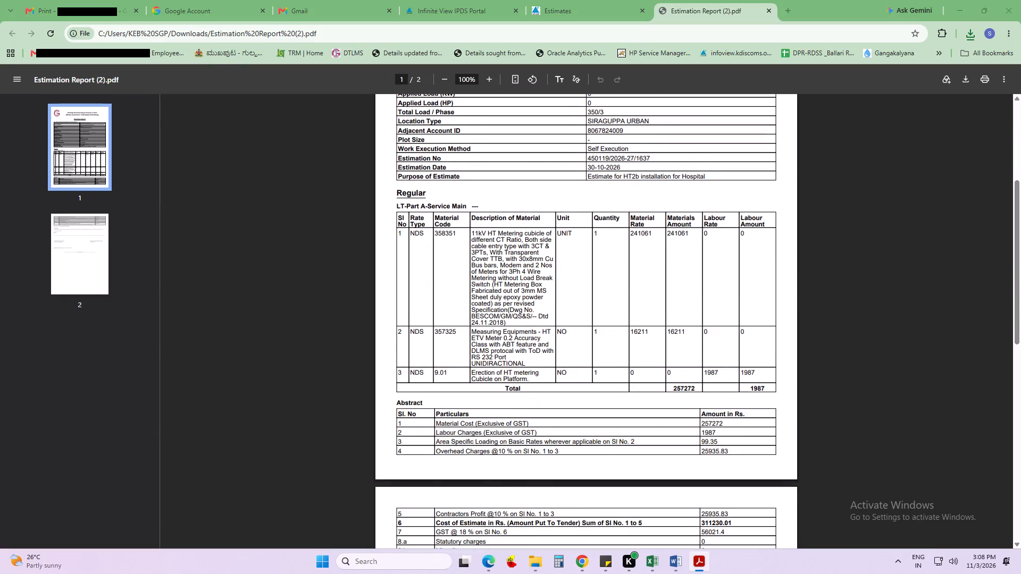
Copy HT ETV meter code 357325 from the report and select the matching NDS-357325 material in the Edge estimate's item search.
drag(457, 332, 435, 331)
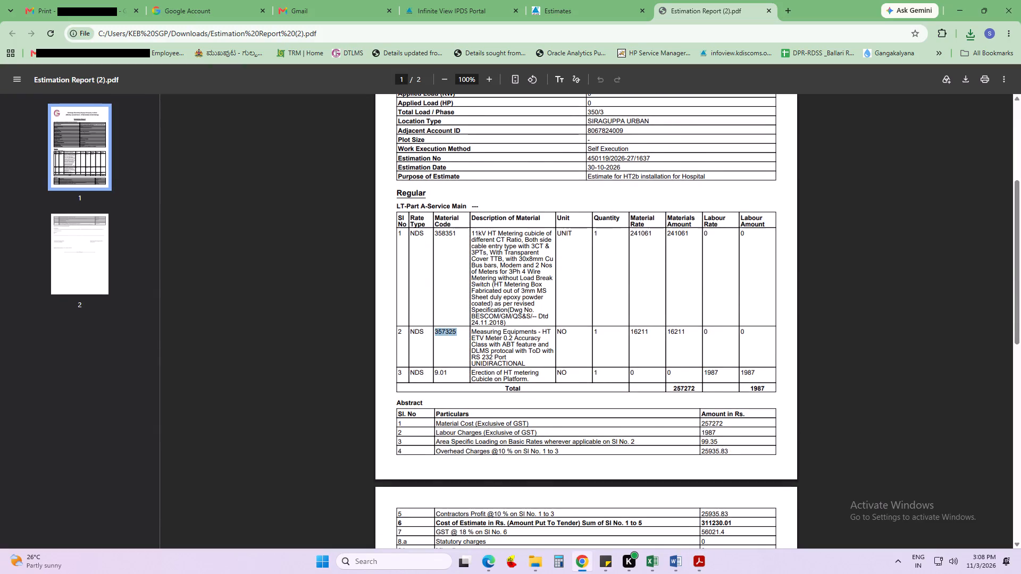
key(ctrl+c)
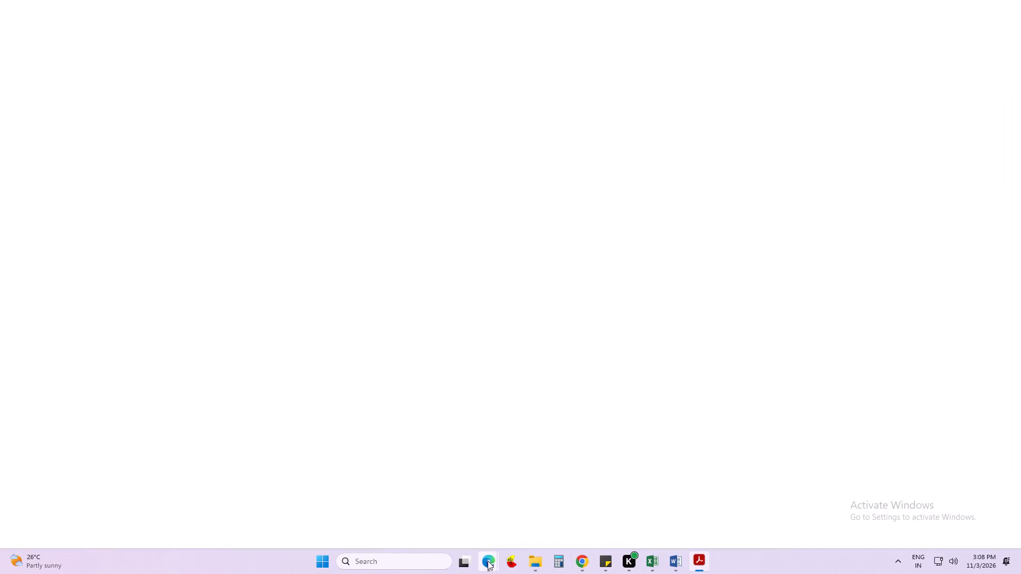
click(509, 510)
scroll(559, 175, up, 8)
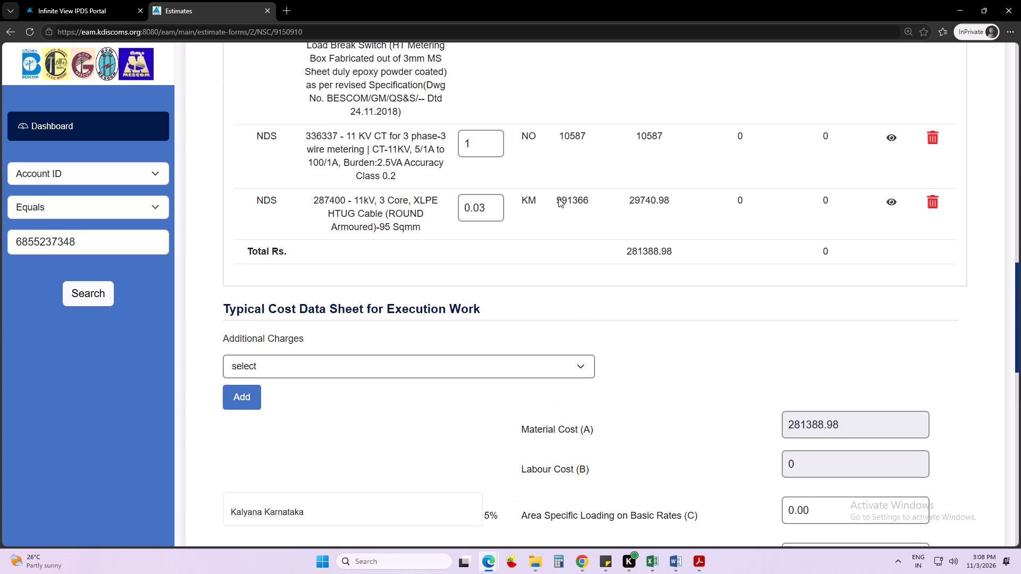
scroll(365, 116, up, 2)
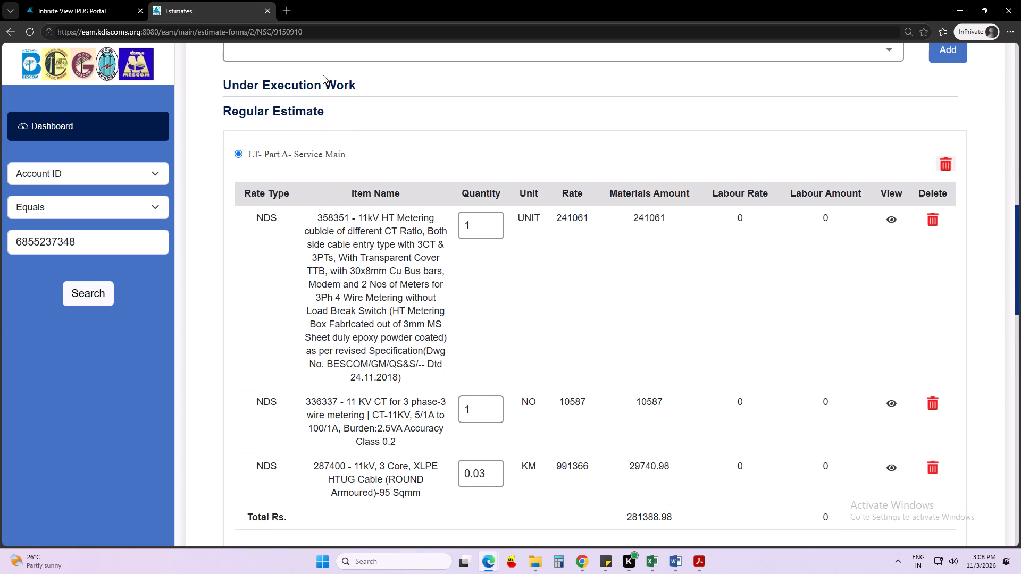
scroll(329, 89, up, 3)
click(354, 145)
key(ctrl+v)
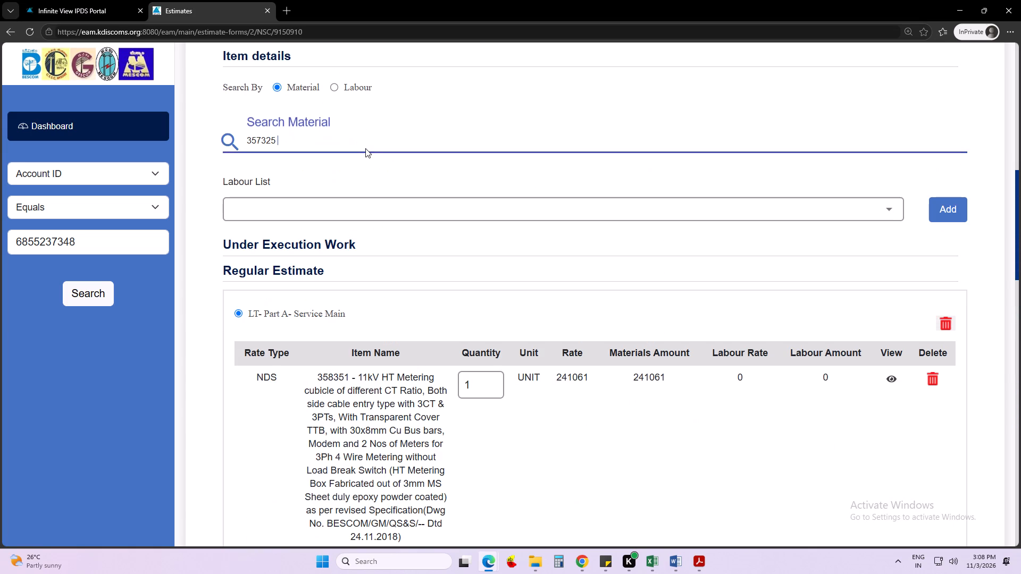
key(BackSpace)
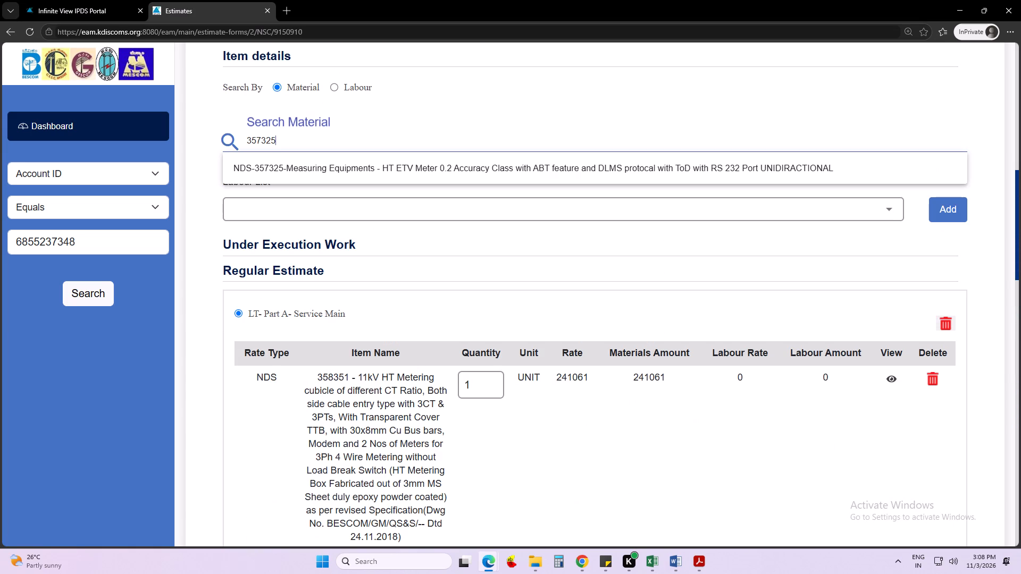
click(437, 164)
Delete the 287400 XLPE HTUG cable and the 336337 11 KV CT from the Regular Estimate items.
scroll(532, 201, down, 4)
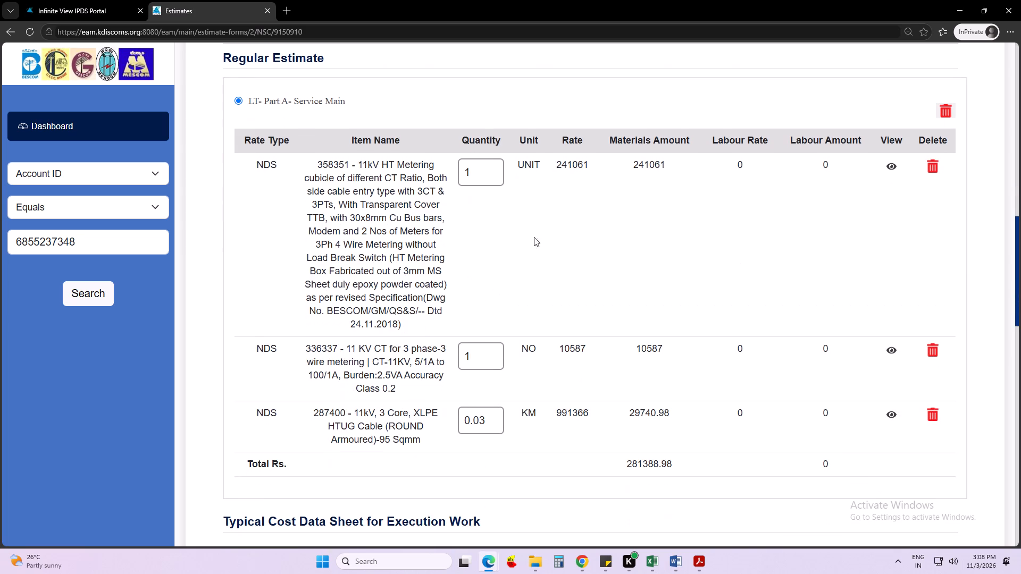
click(932, 417)
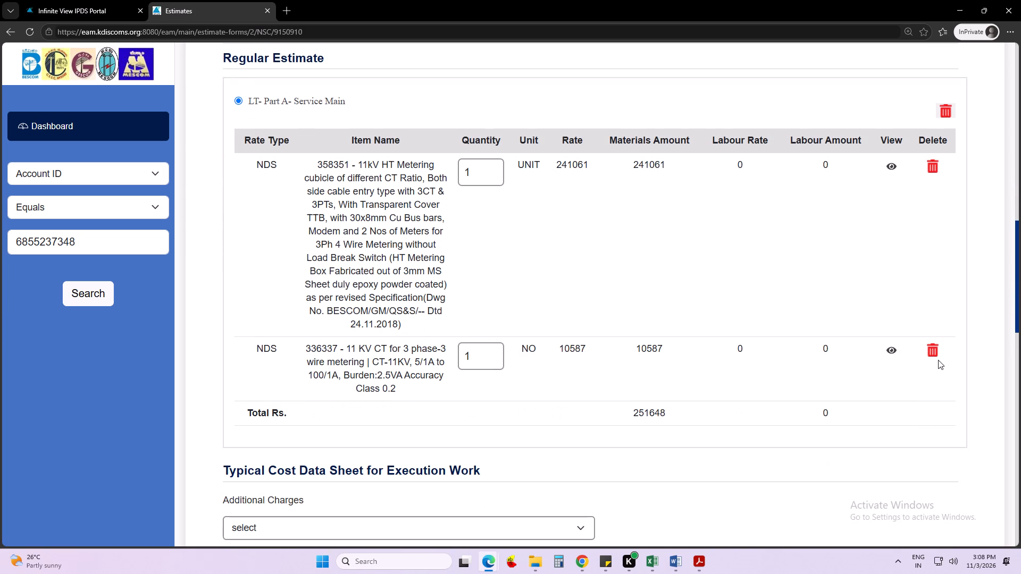
click(933, 348)
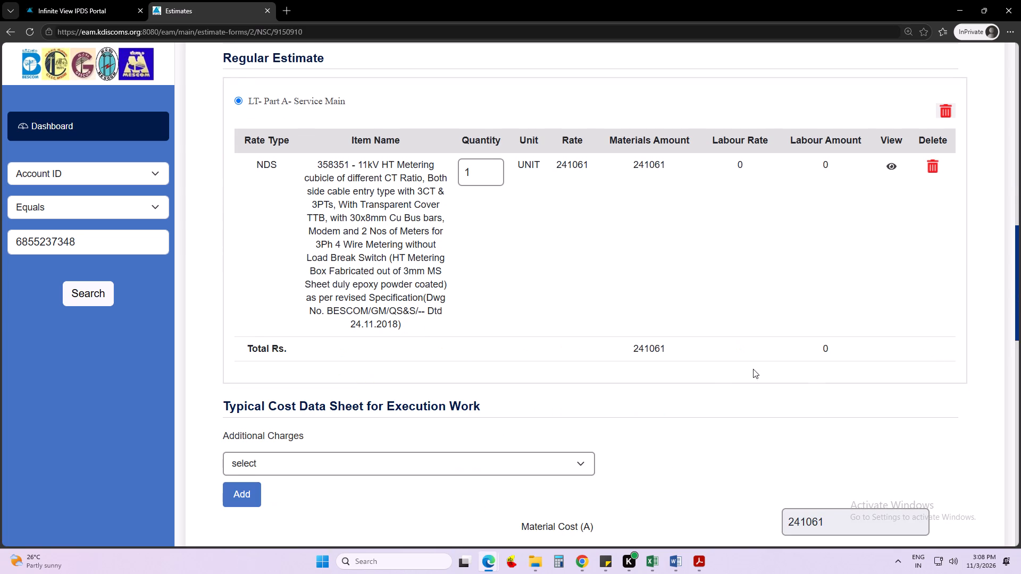
Add the selected 357325 HT ETV meter to the LT-Part A-Service Main items with quantity 1.
scroll(531, 361, up, 3)
click(945, 155)
scroll(652, 320, down, 5)
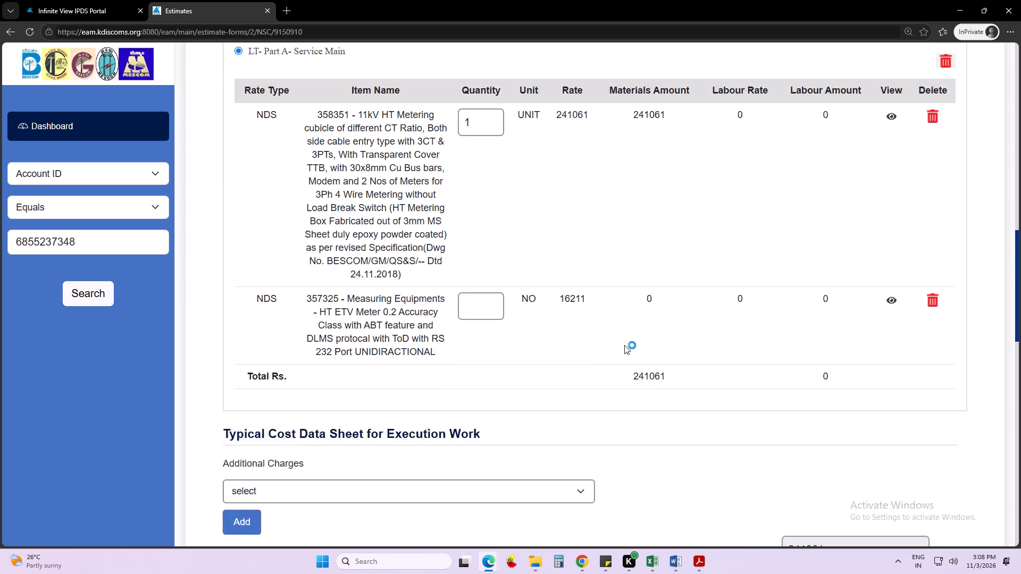
click(492, 254)
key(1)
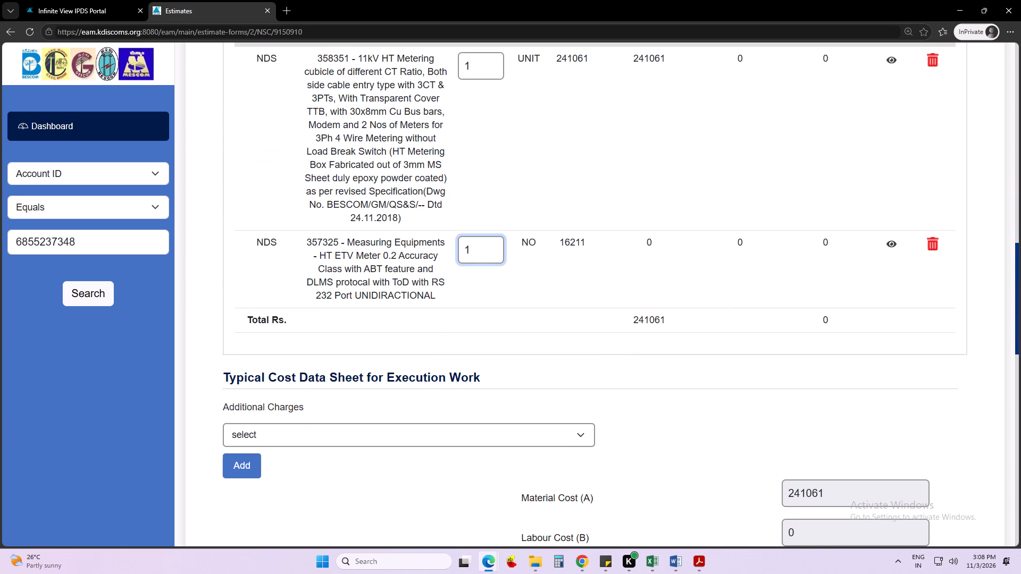
click(625, 279)
Find materials matching "xlpe" and add NDS-287400, the 11kV 3 Core XLPE HTUG Cable 95 Sqmm, with quantity 0.03.
scroll(499, 130, up, 6)
scroll(433, 115, up, 1)
click(333, 196)
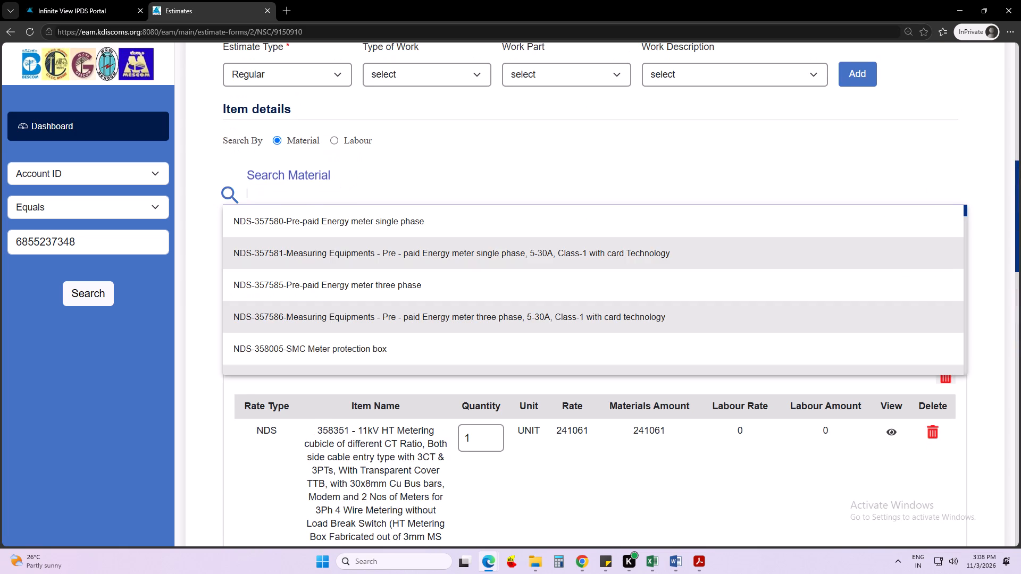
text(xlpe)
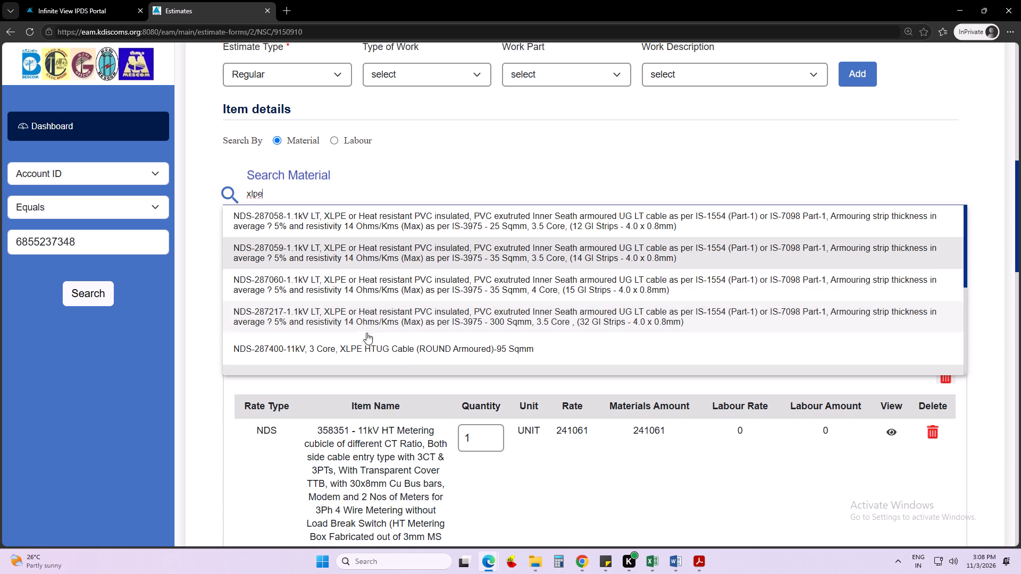
click(406, 345)
click(938, 268)
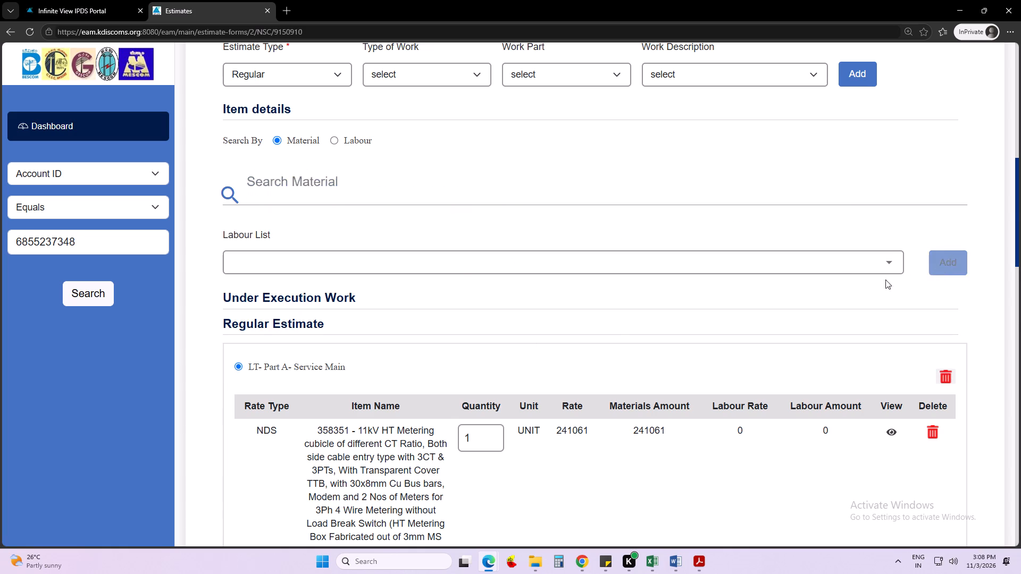
scroll(606, 350, down, 5)
click(498, 432)
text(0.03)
click(543, 334)
Generate the estimation for the 80 KVA HT2B connection.
scroll(570, 291, down, 7)
scroll(593, 356, down, 13)
click(709, 438)
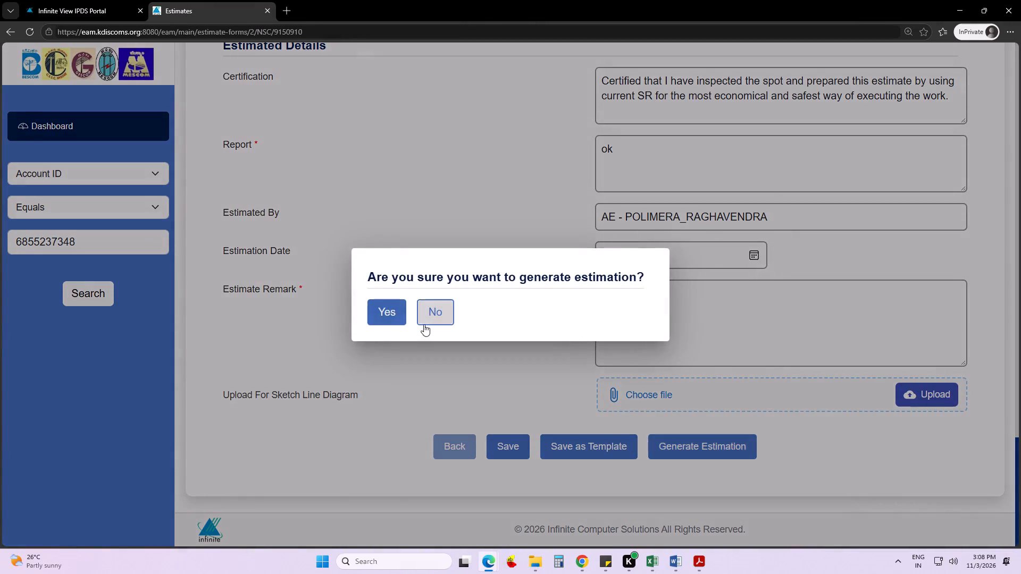
click(394, 316)
click(613, 75)
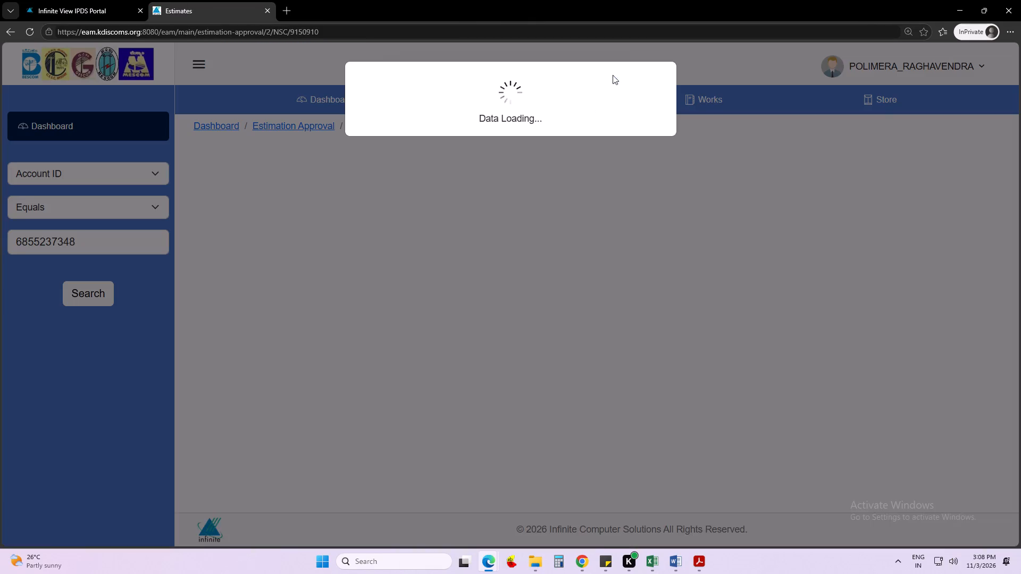
Forward the estimate to AEE - ASSISTANT EXECUTIVE ENGINEER on the Power Sanction Approval Form with the remark "ok".
scroll(328, 328, down, 20)
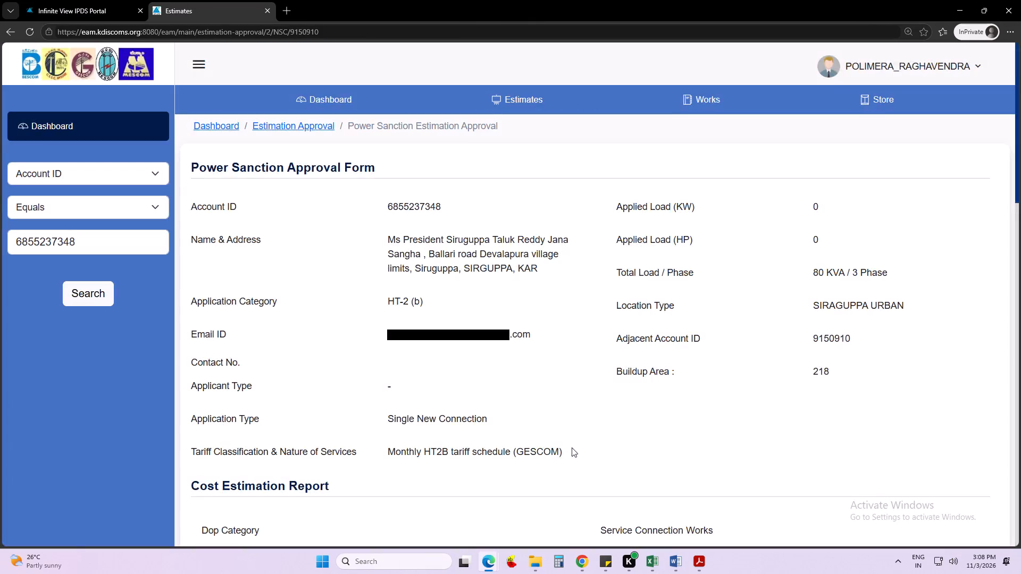
scroll(572, 448, down, 12)
scroll(628, 450, down, 5)
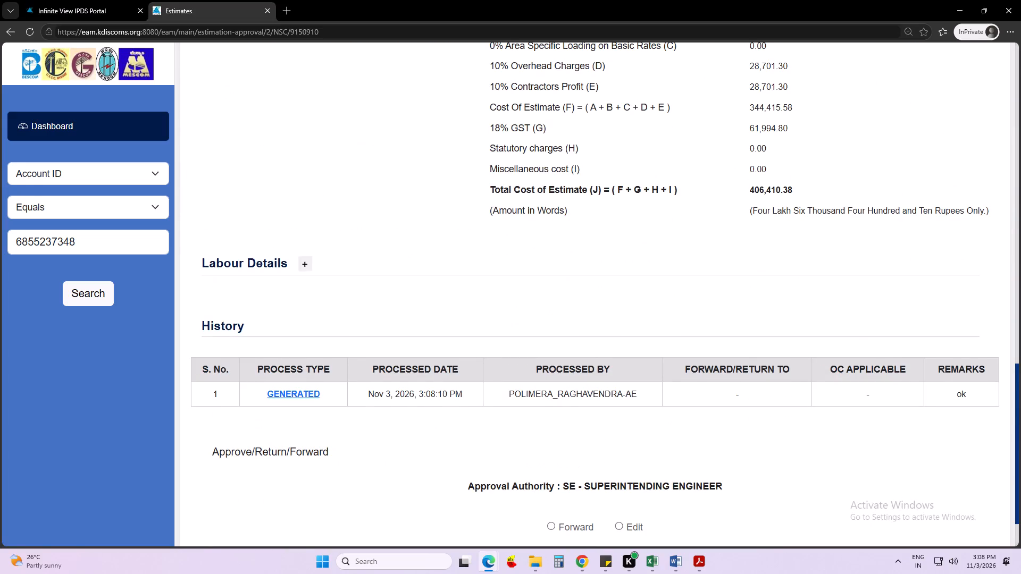
scroll(641, 479, down, 4)
click(564, 462)
scroll(648, 419, down, 3)
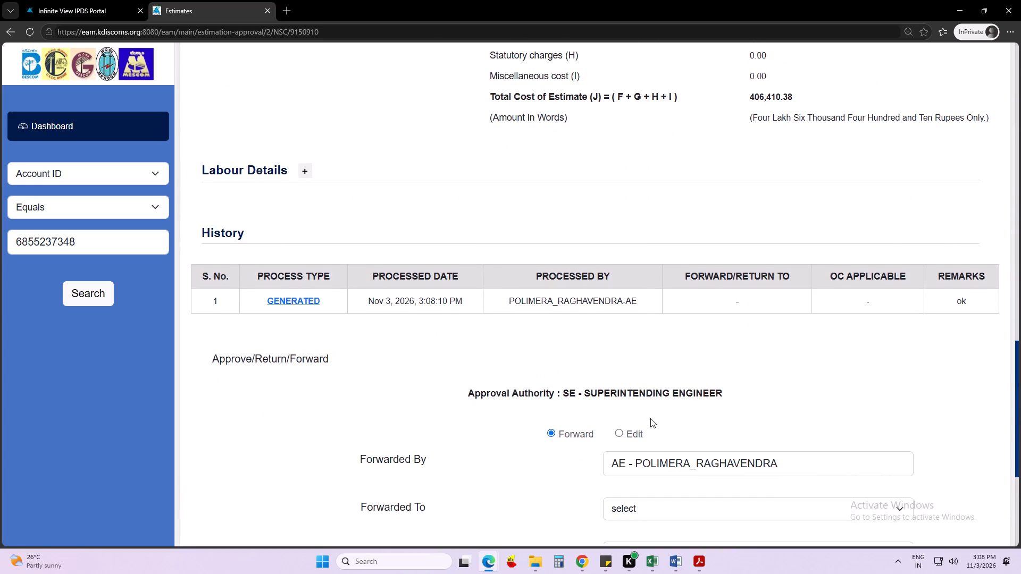
click(648, 382)
click(656, 408)
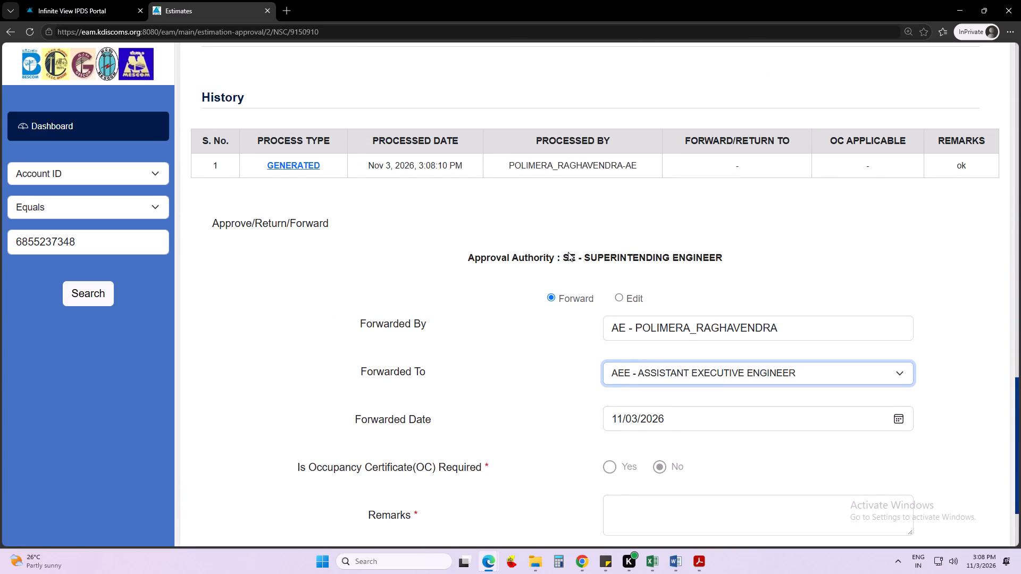
drag(568, 257, 689, 253)
click(751, 457)
scroll(682, 470, down, 6)
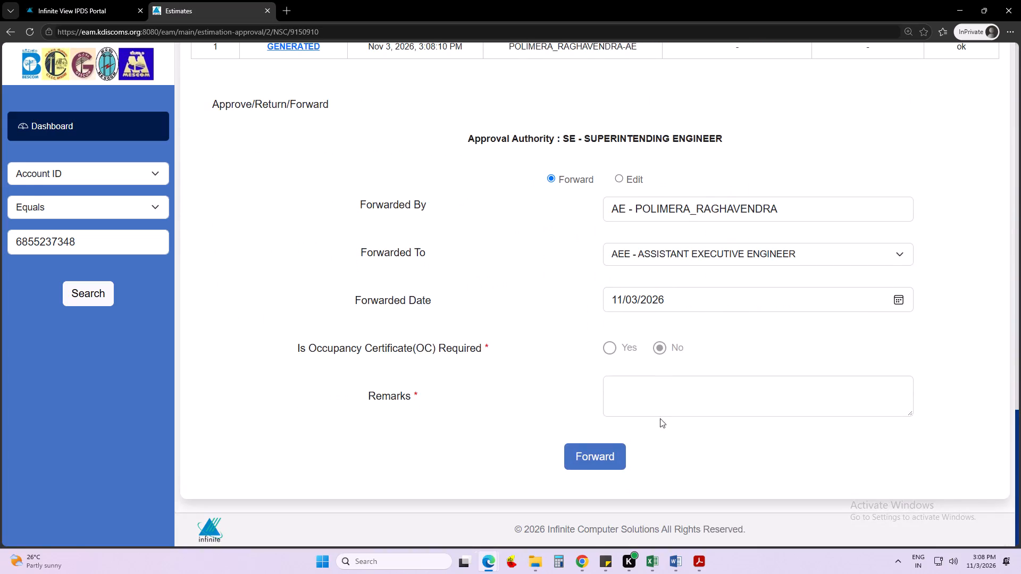
click(652, 395)
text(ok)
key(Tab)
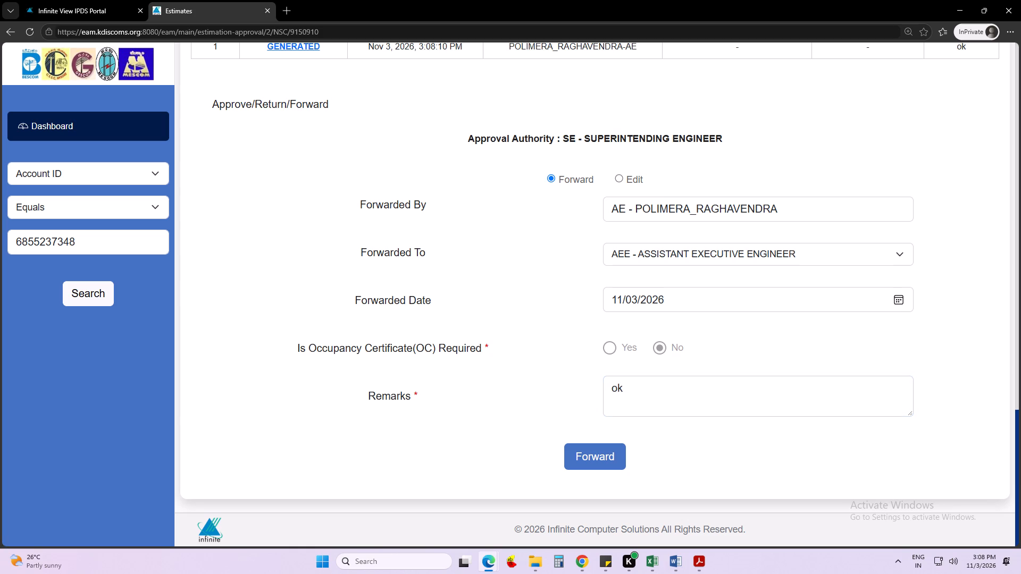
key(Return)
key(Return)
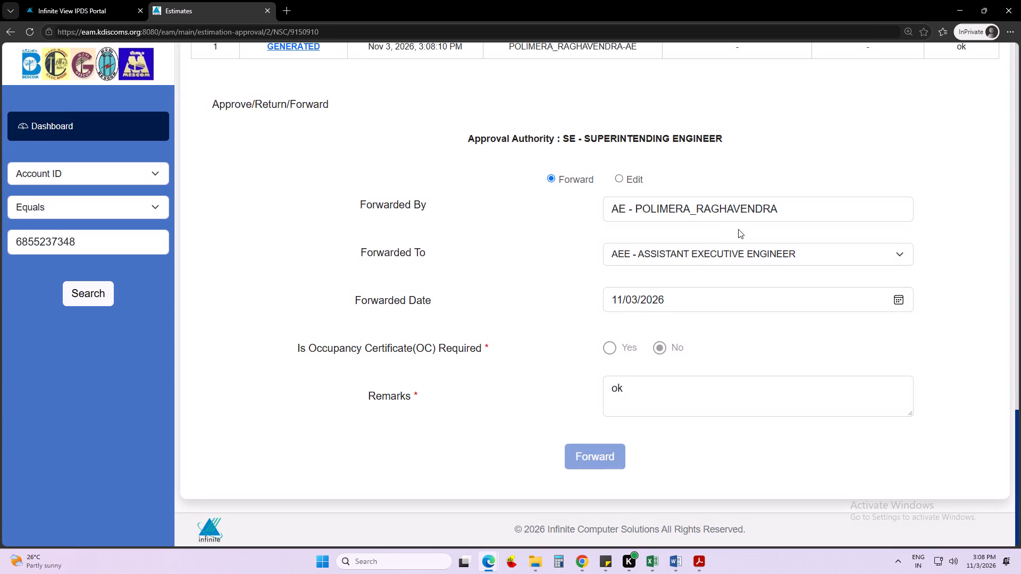
scroll(710, 229, up, 5)
click(617, 73)
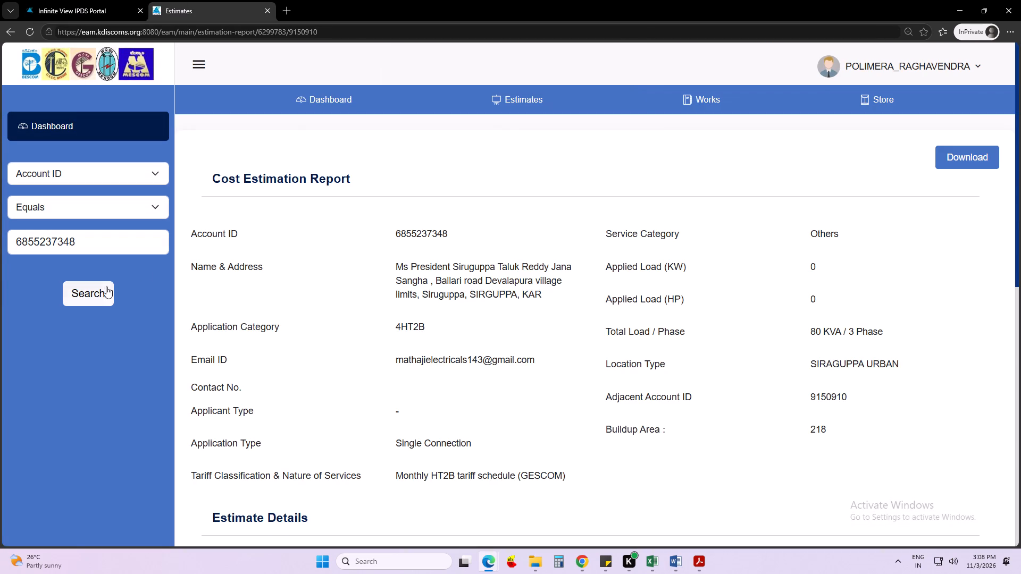
Search for the forwarded connection's pending activity and copy its account ID.
click(68, 293)
double_click(126, 240)
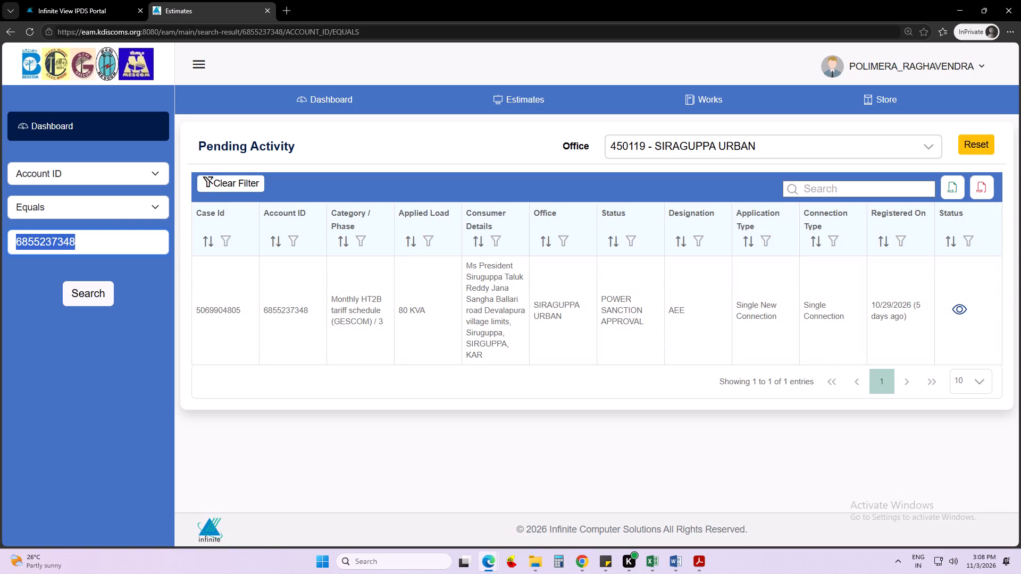
key(ctrl+c)
Switch to the other Edge window and log out of Oracle Utilities Customer Care and Billing and the Infinite View IPDS Portal.
click(466, 524)
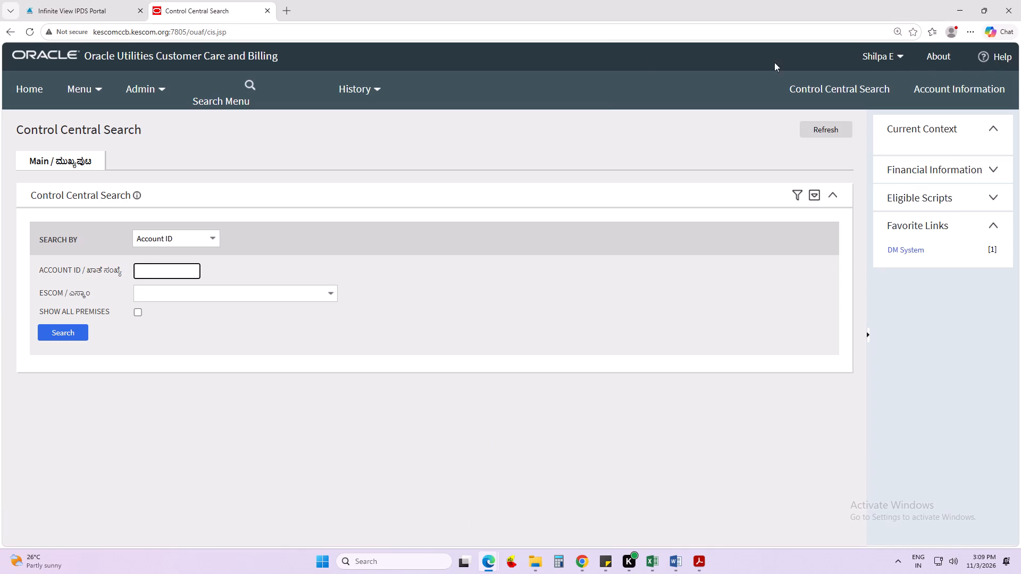
click(888, 56)
click(873, 92)
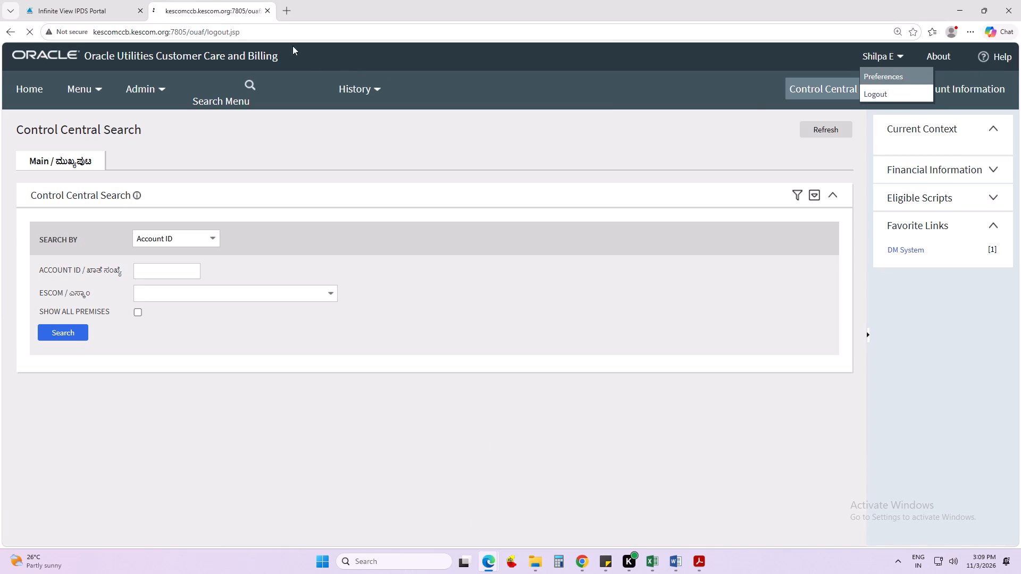
click(267, 11)
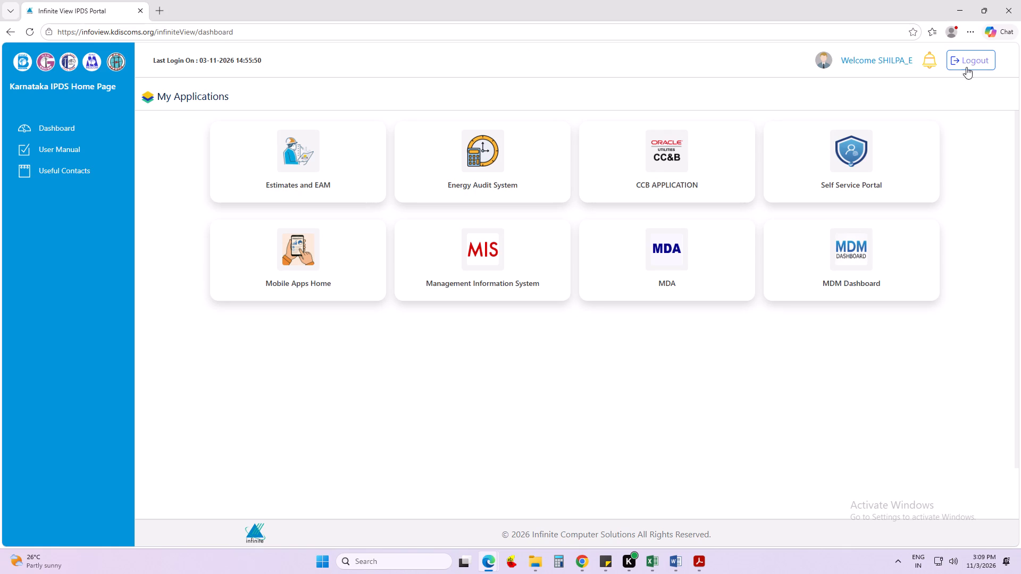
click(967, 60)
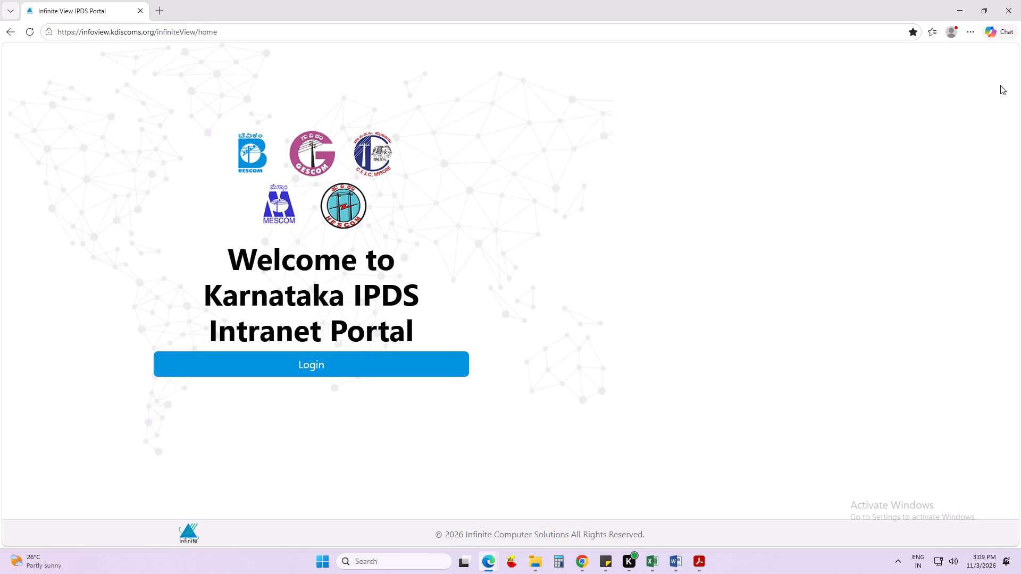
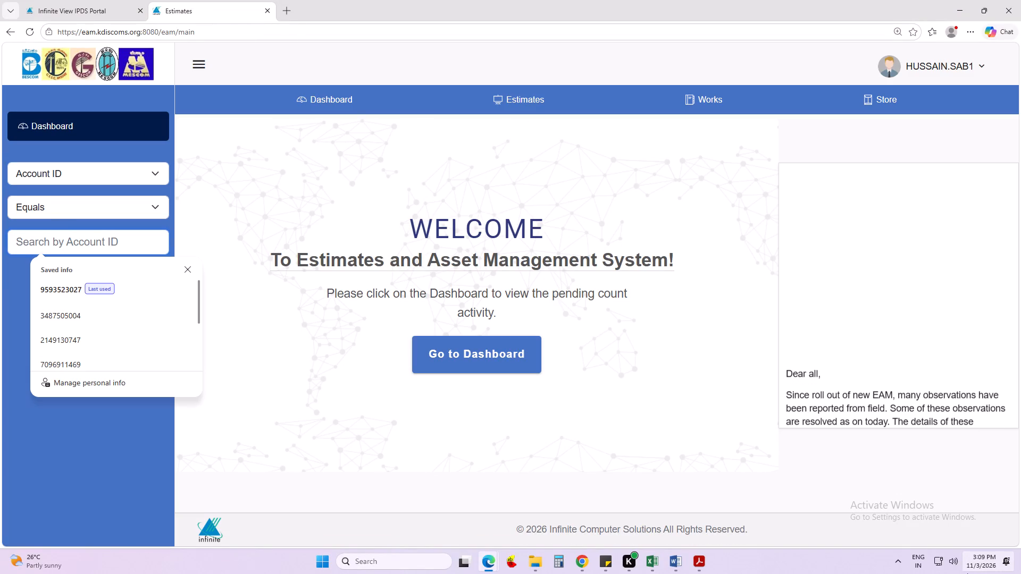
Search for the forwarded connection's pending activity by its account ID in the executive engineer's session.
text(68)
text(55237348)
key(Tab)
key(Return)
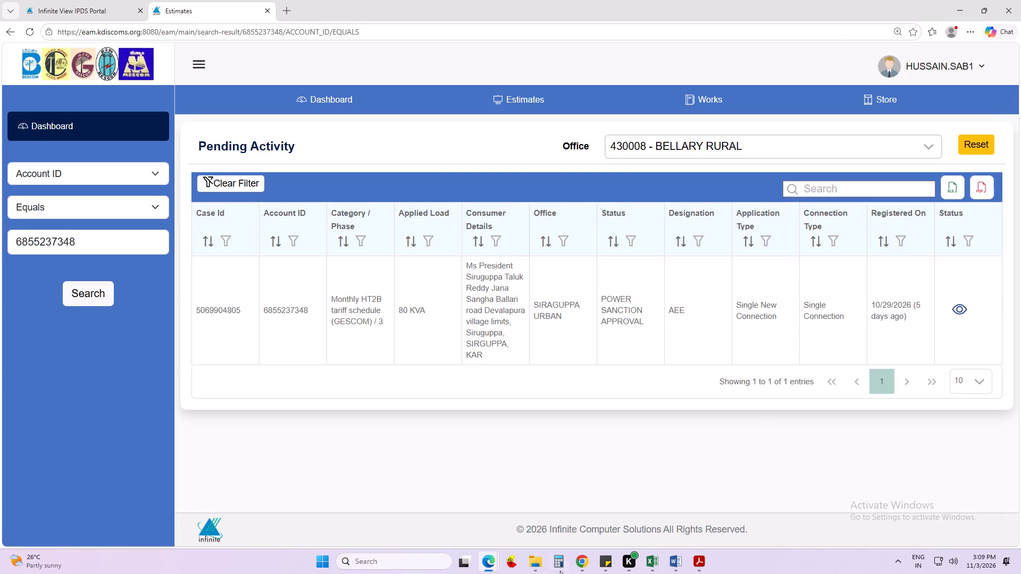
Switch to the Estimates page in Chrome, search for the same account ID and open its Power Sanction Approval Form.
click(580, 522)
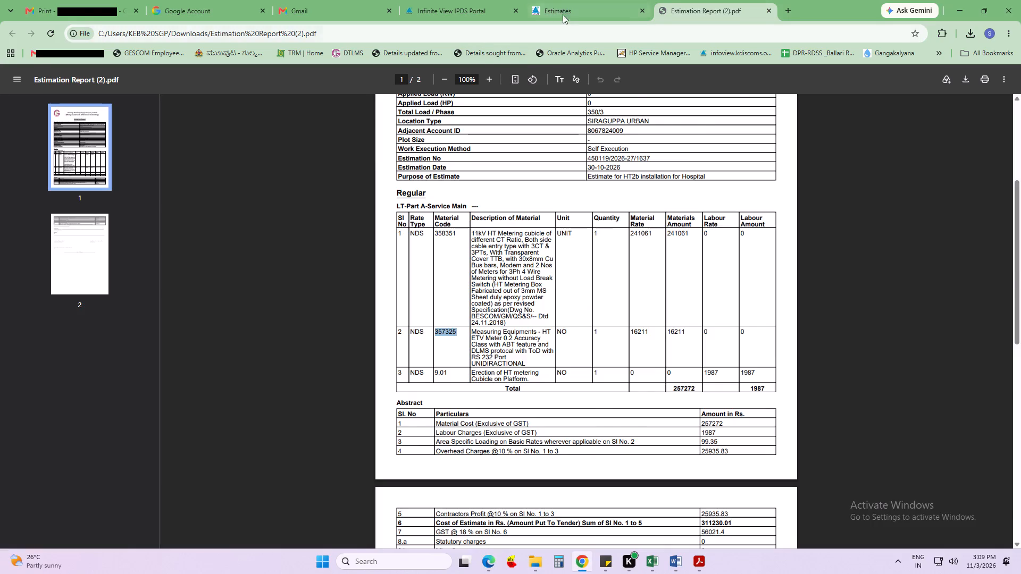
click(562, 6)
double_click(78, 259)
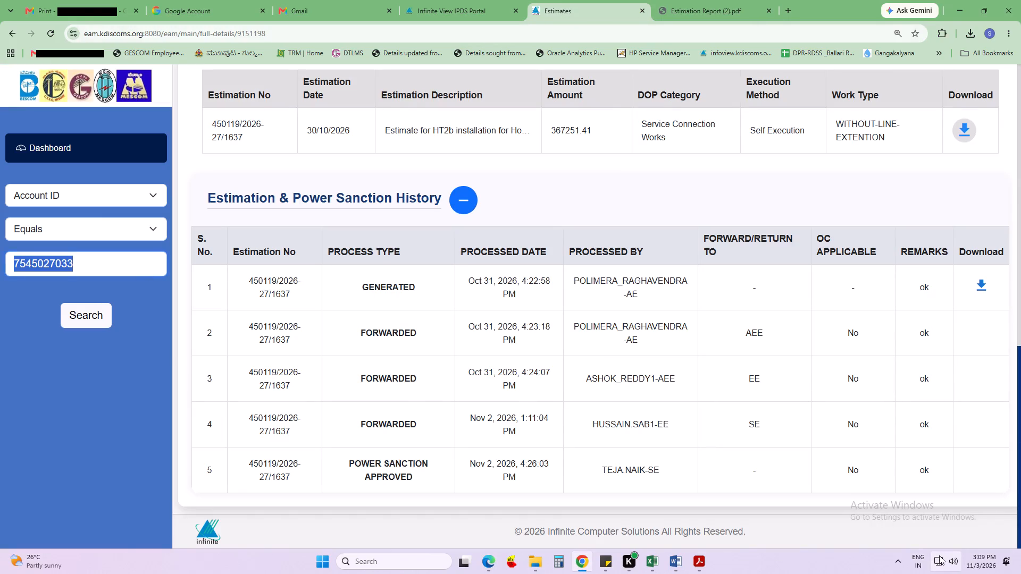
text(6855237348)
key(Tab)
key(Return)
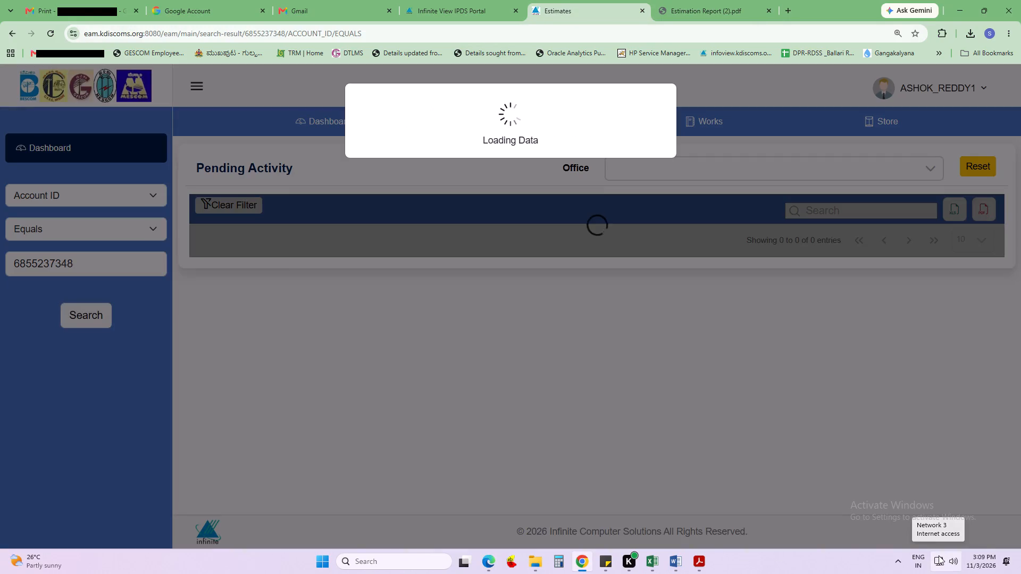
click(289, 333)
Choose to forward the power sanction and set the recipient to EE - EXECUTIVE ENGINEER.
scroll(515, 374, down, 2)
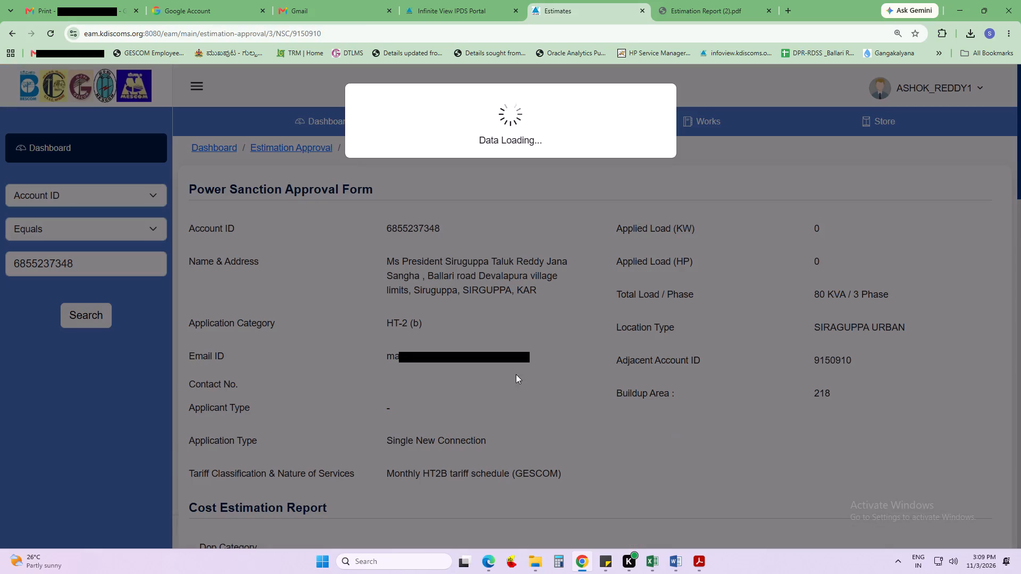
scroll(516, 374, down, 2)
scroll(564, 415, down, 6)
scroll(648, 401, down, 13)
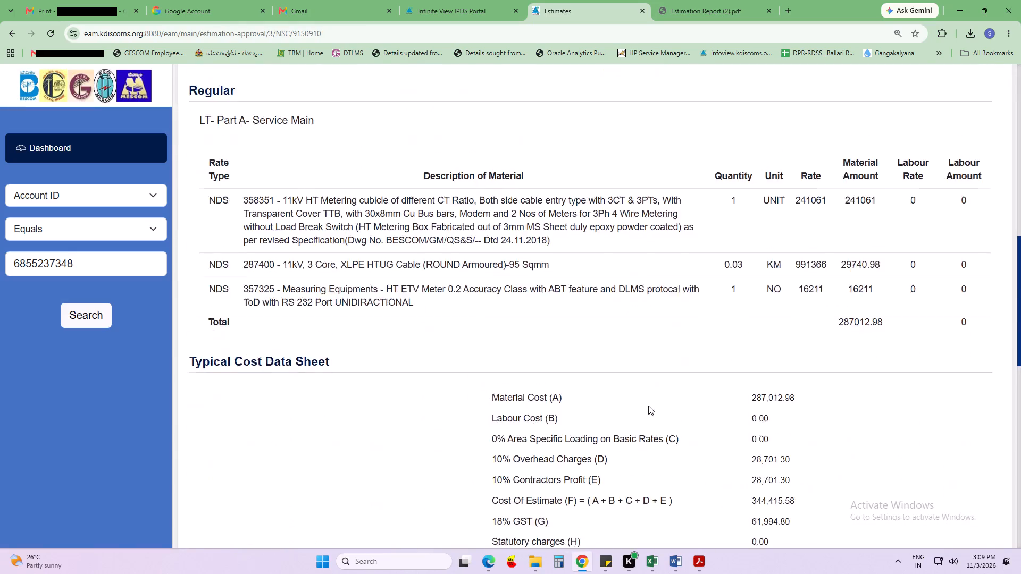
scroll(648, 406, down, 6)
scroll(646, 413, up, 1)
scroll(646, 413, down, 13)
click(534, 458)
scroll(766, 385, down, 3)
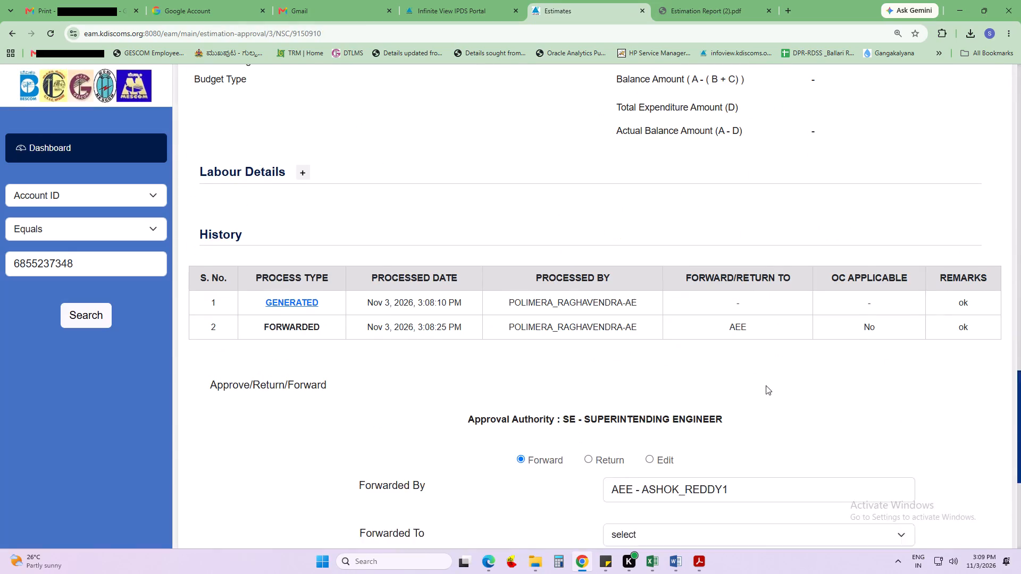
scroll(766, 385, down, 5)
click(682, 255)
click(678, 289)
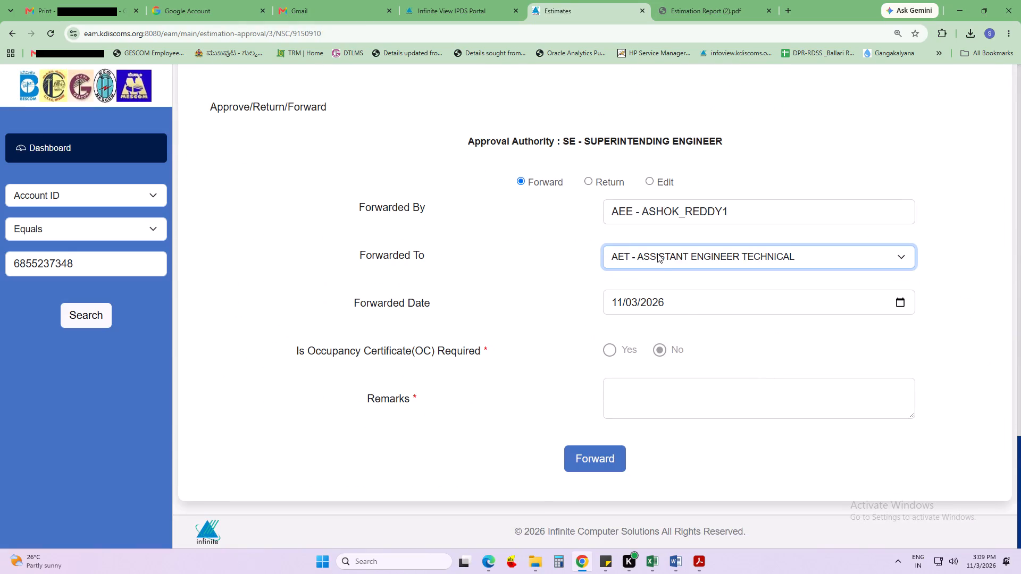
click(657, 254)
click(645, 306)
Enter the remark "ok", forward the power sanction and dismiss the notice.
click(668, 392)
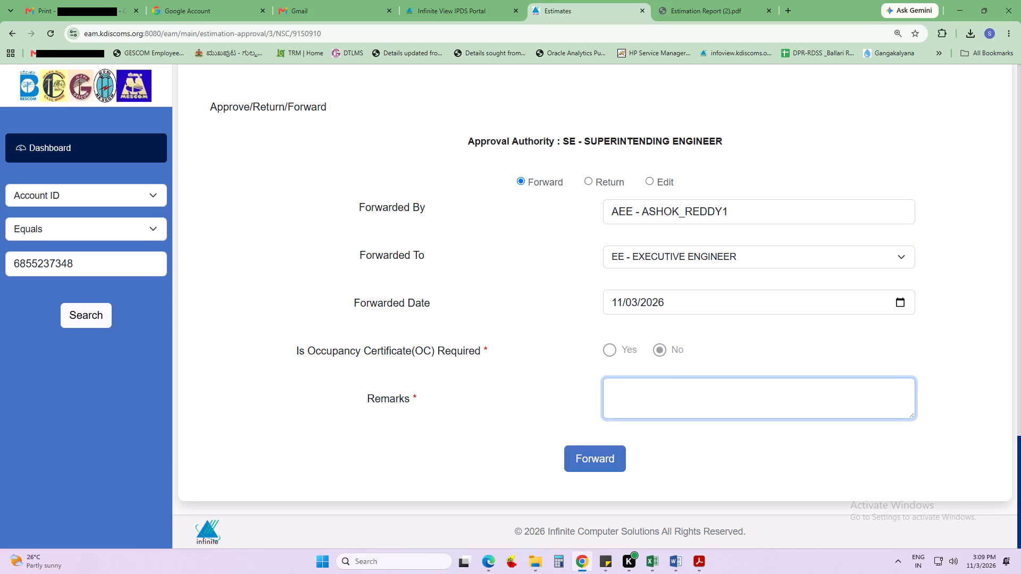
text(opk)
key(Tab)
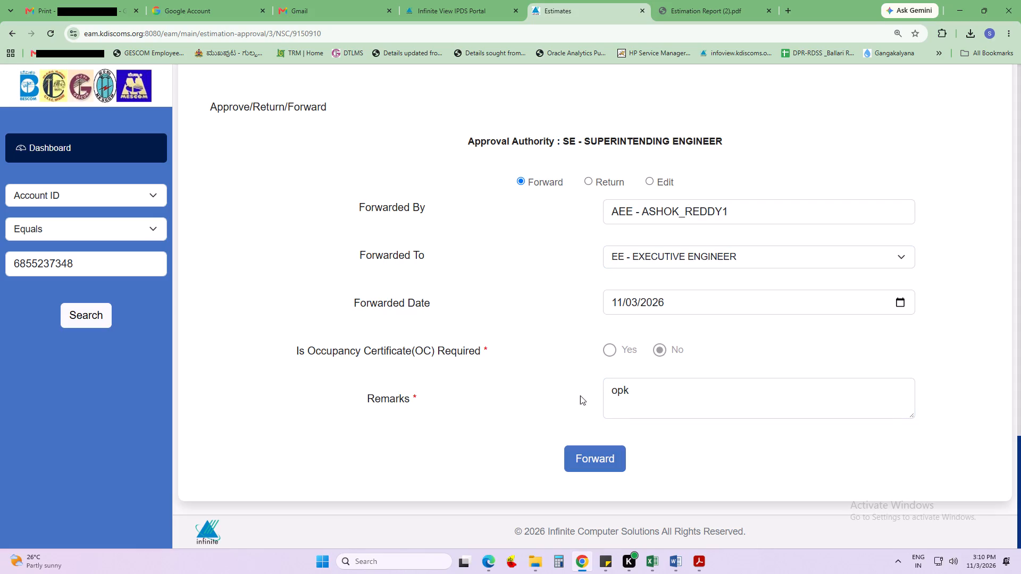
click(624, 398)
key(BackSpace)
key(Tab)
key(Return)
key(Return)
scroll(766, 335, up, 8)
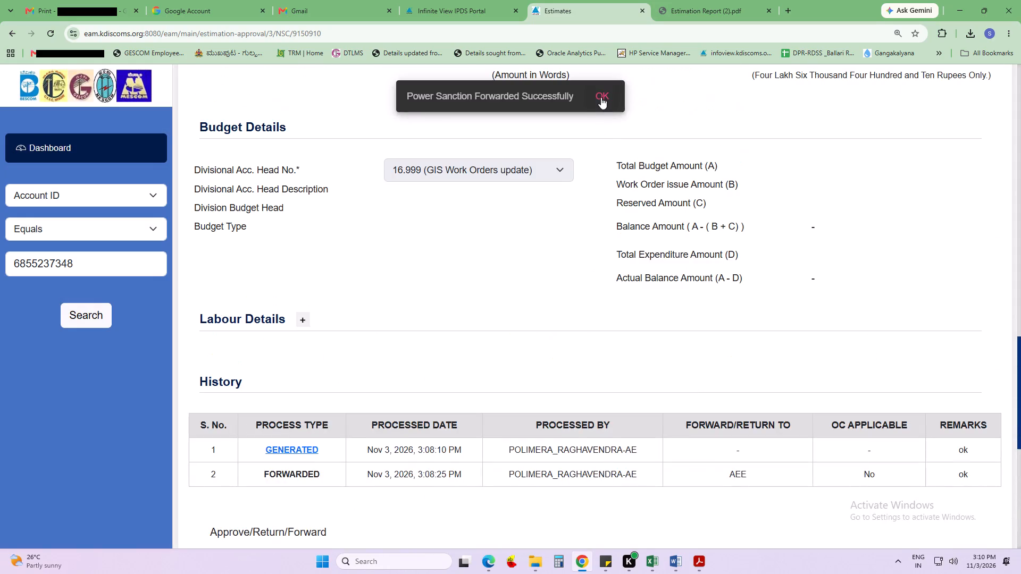
click(601, 97)
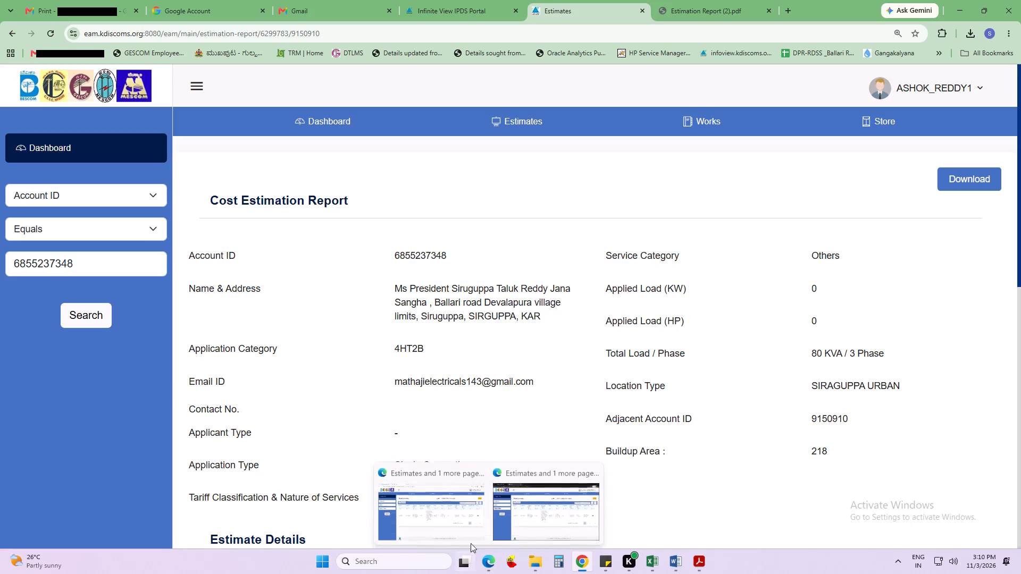
Switch to the executive engineer's Edge window, search for the same account again and open its Power Sanction Approval Form.
click(468, 531)
click(441, 511)
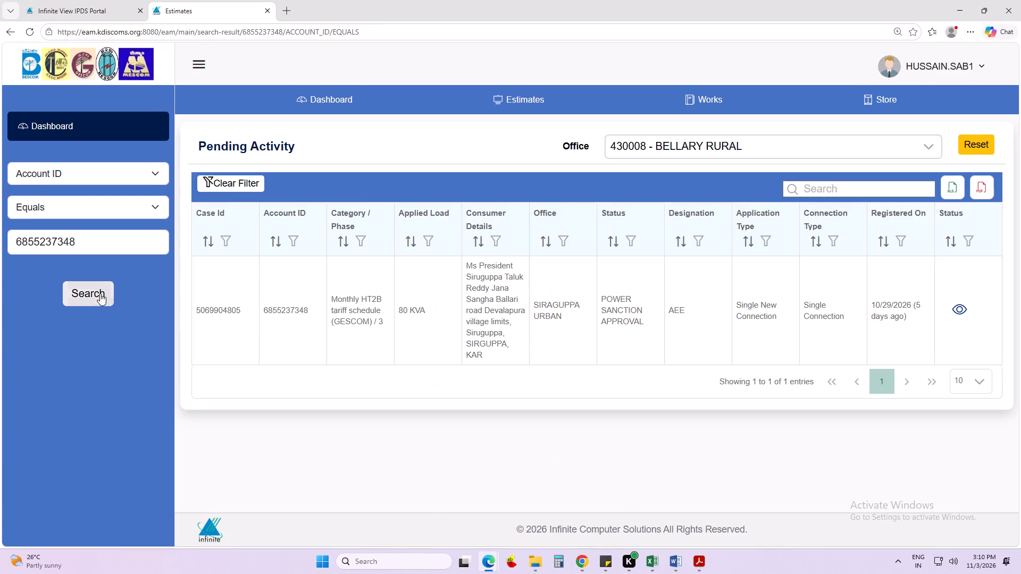
click(333, 91)
click(96, 290)
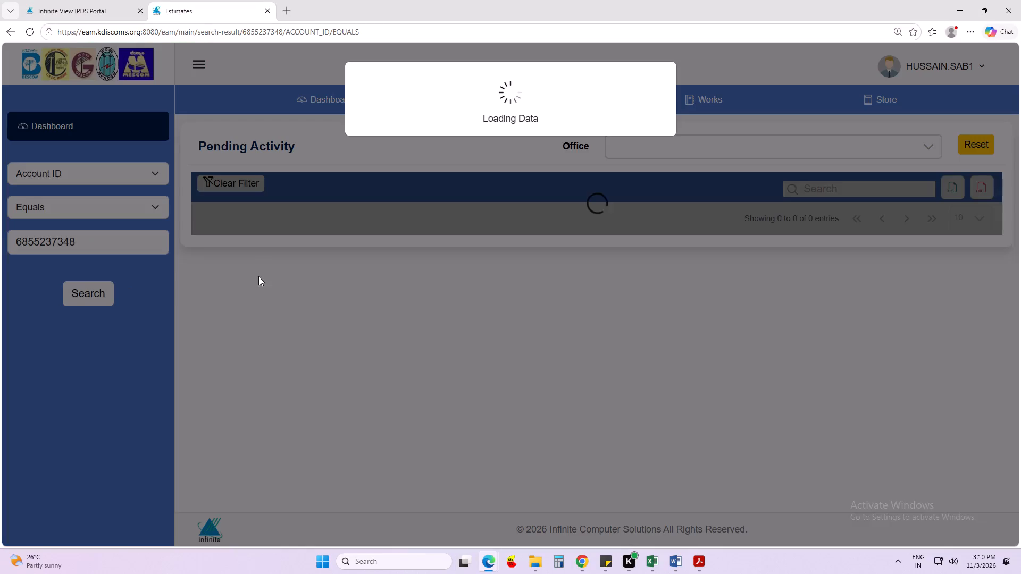
click(268, 301)
click(269, 308)
Forward the power sanction to SE - SUPERINTENDING ENGINEER with the remark "ok" and dismiss the notice.
scroll(530, 334, down, 12)
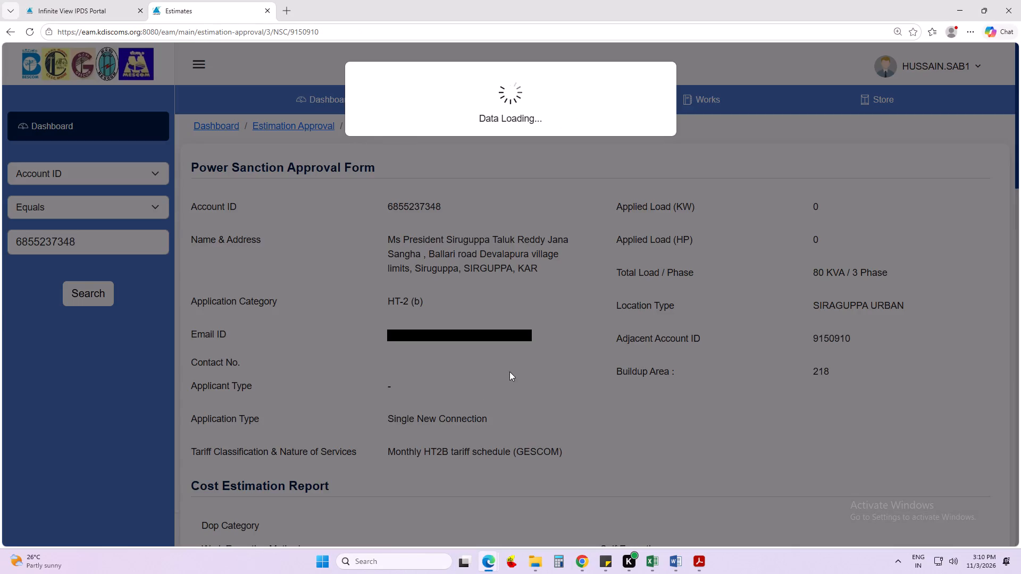
scroll(509, 372, down, 20)
scroll(509, 372, down, 16)
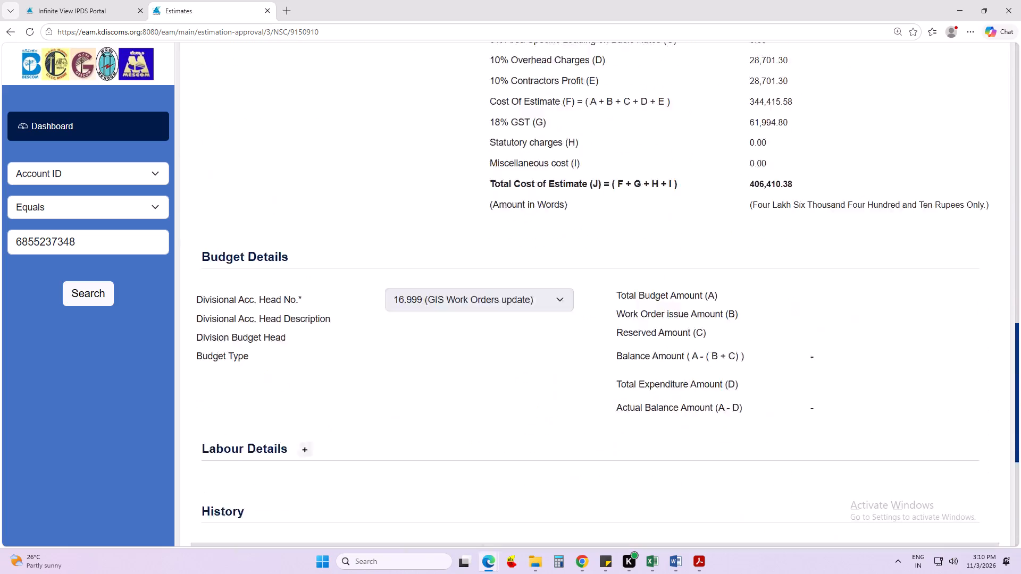
scroll(628, 448, down, 5)
click(550, 459)
scroll(789, 366, down, 7)
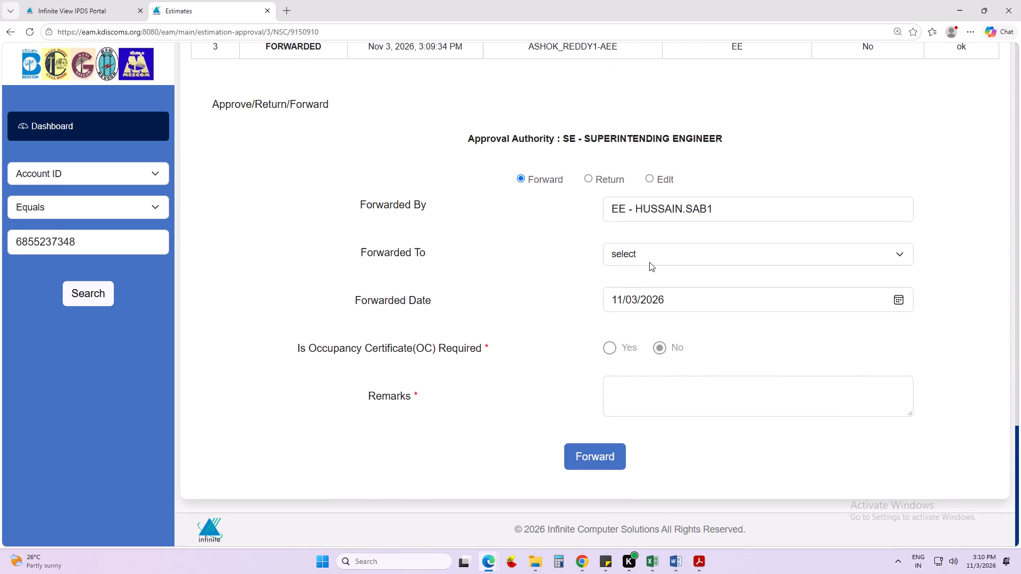
click(649, 262)
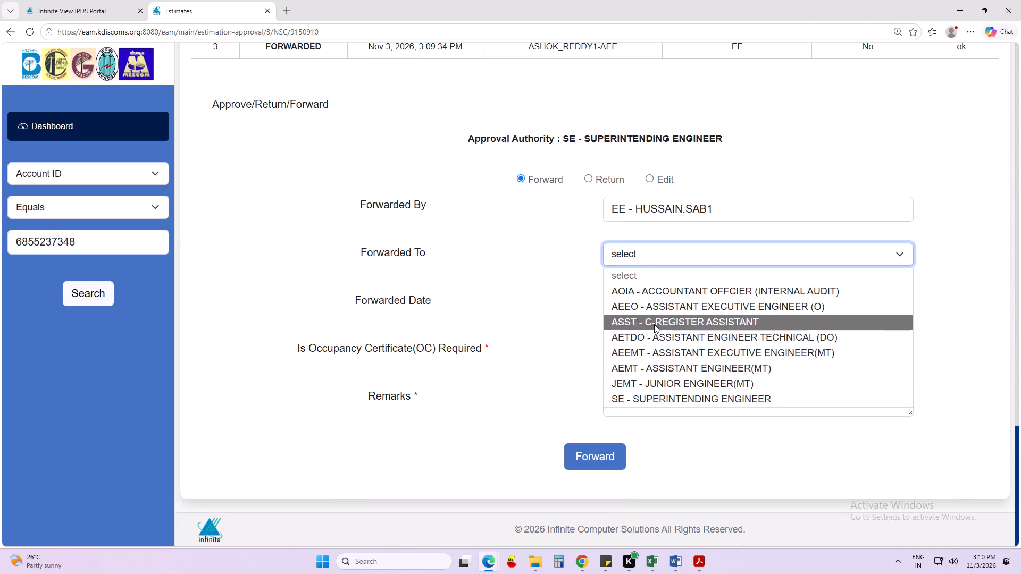
click(660, 401)
click(665, 389)
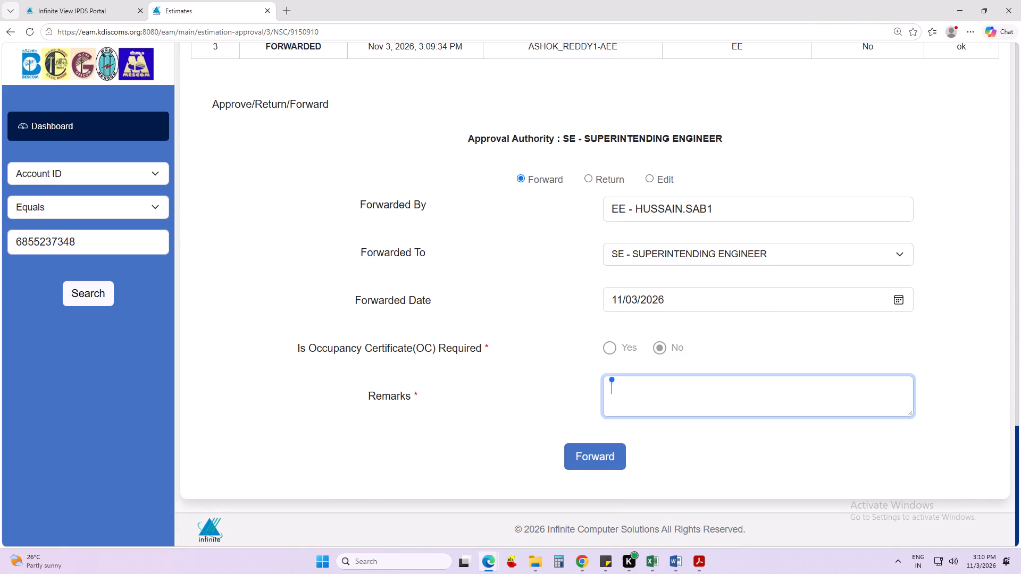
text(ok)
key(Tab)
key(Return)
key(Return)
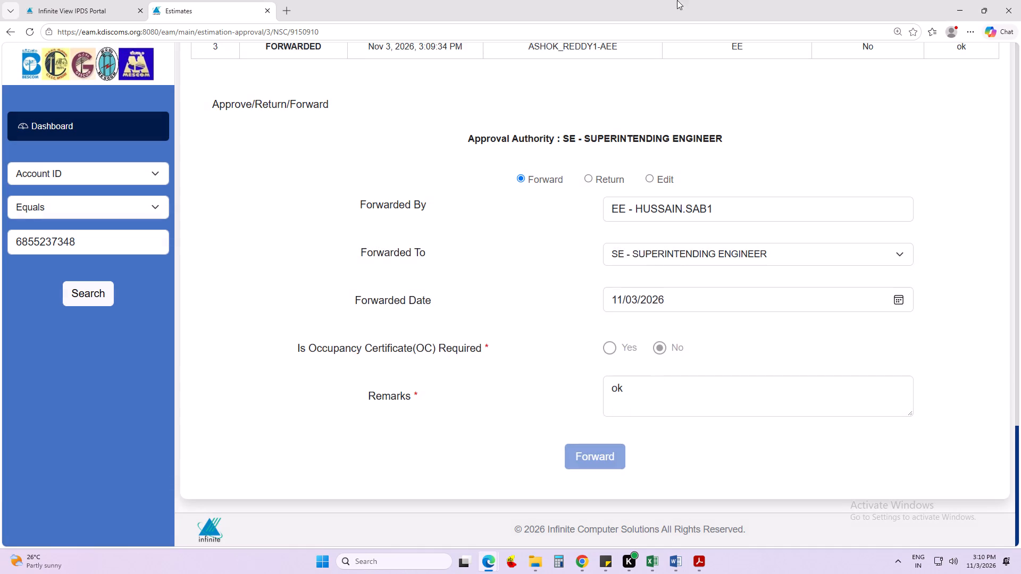
scroll(540, 302, up, 6)
click(595, 80)
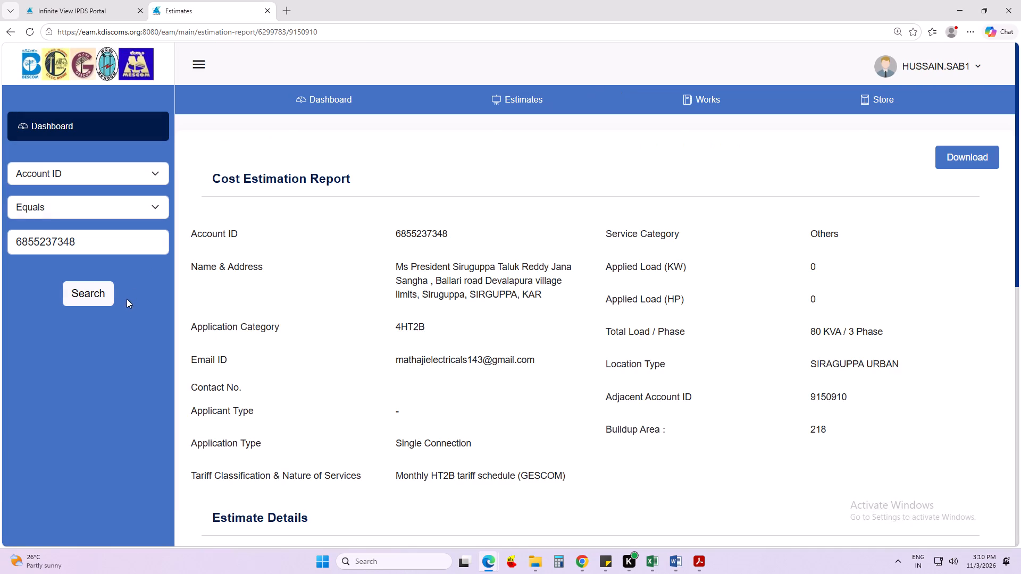
Search again for the account's pending activity and save a screenshot of the result.
click(98, 305)
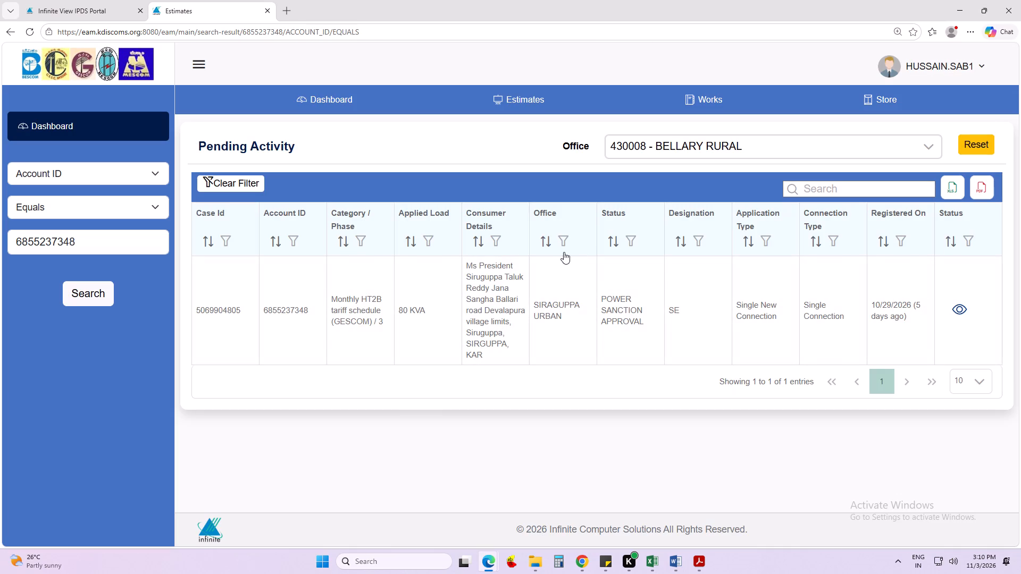
key(super+Print)
Open the Screenshots folder in File Explorer.
click(541, 556)
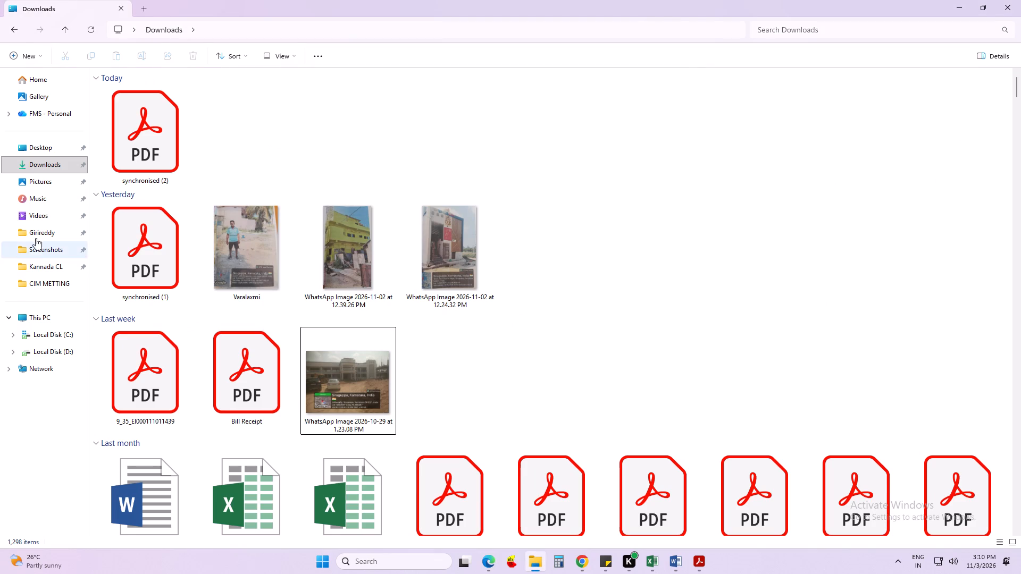
click(57, 247)
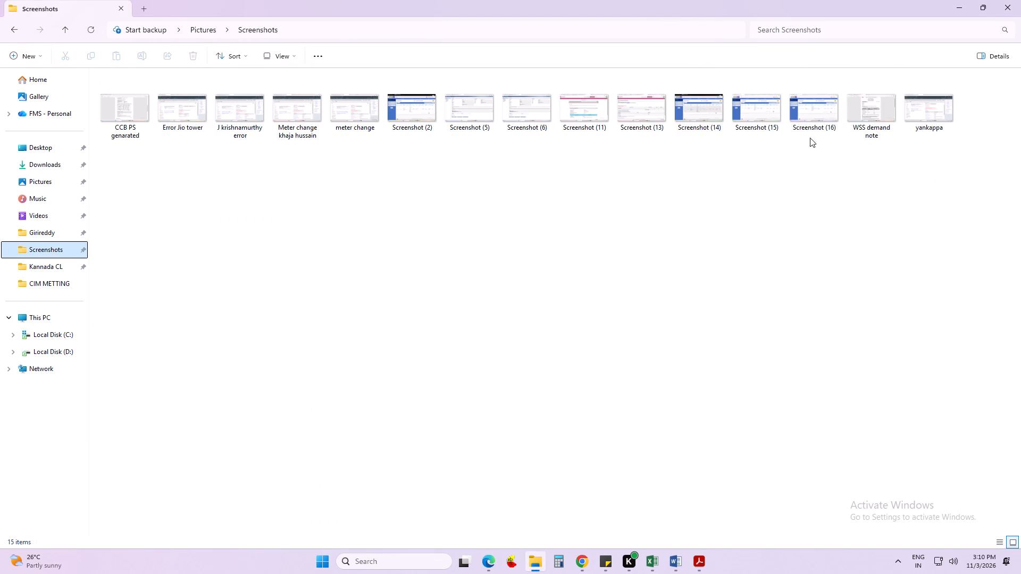
Open Screenshot (16) to check the captured pending activity record, and close the image viewer.
double_click(810, 114)
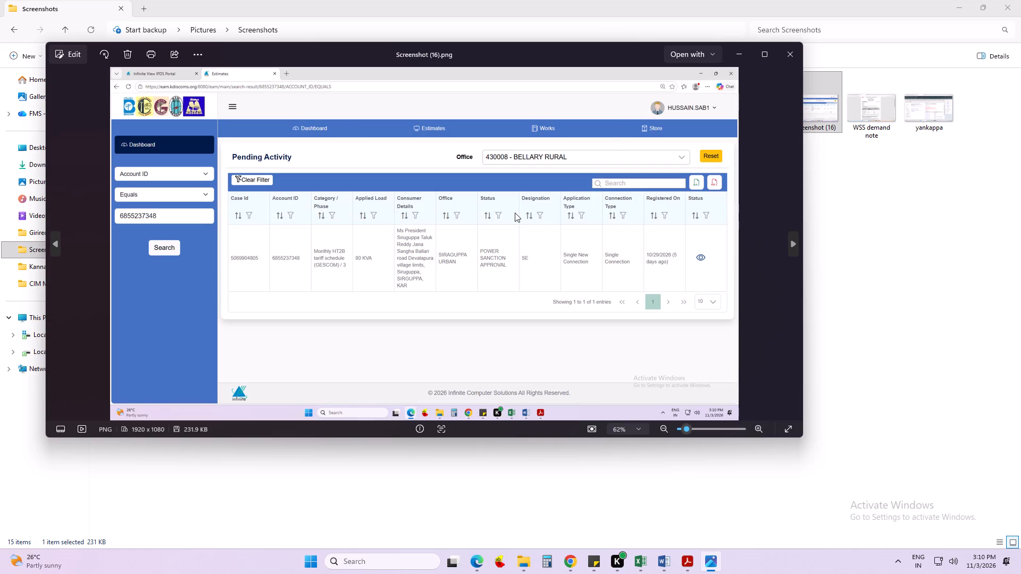
scroll(515, 213, up, 4)
scroll(598, 183, down, 5)
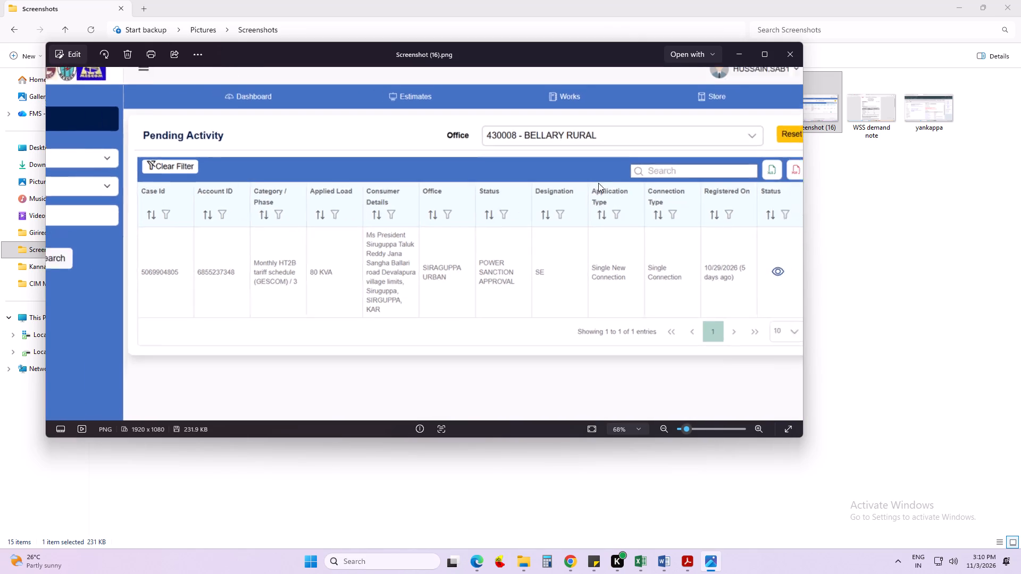
click(783, 58)
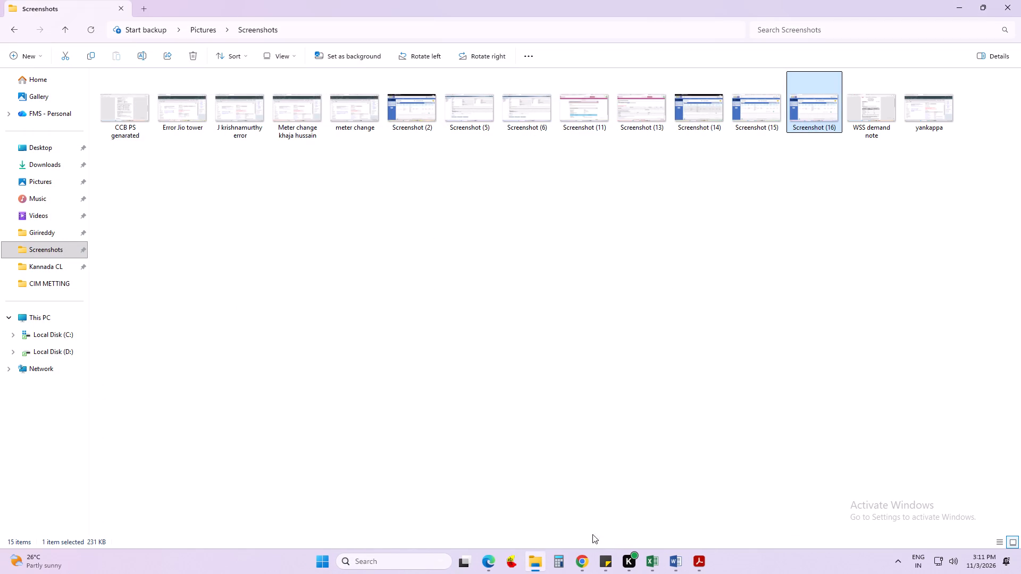
Switch to the Chrome window holding the cost estimation report and open a new blank tab.
click(586, 508)
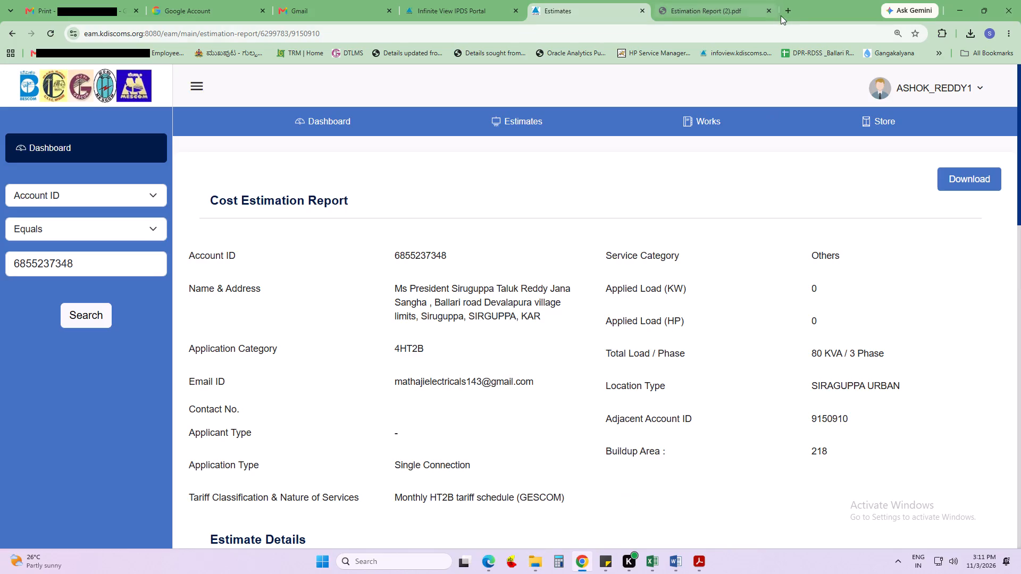
click(791, 9)
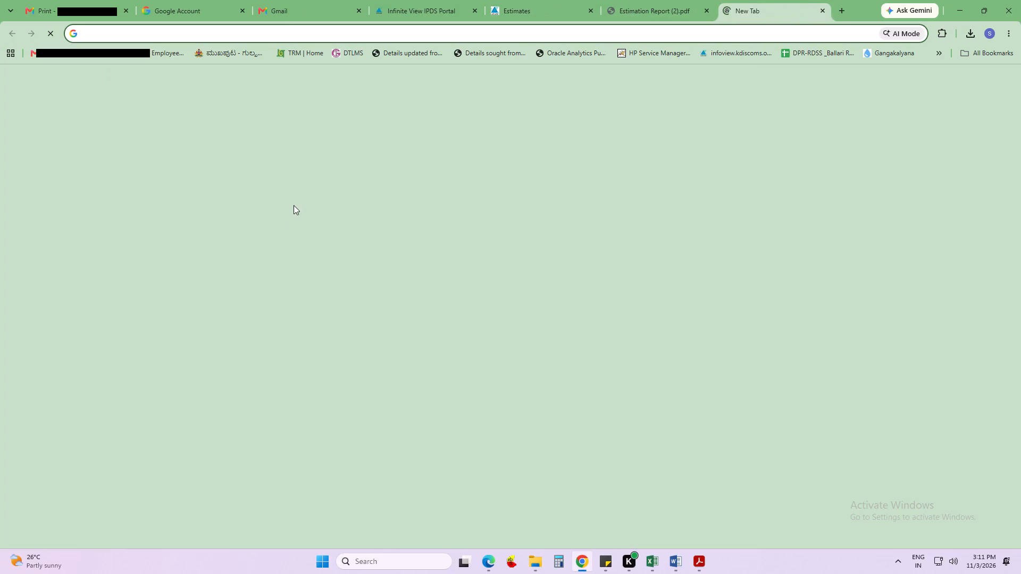
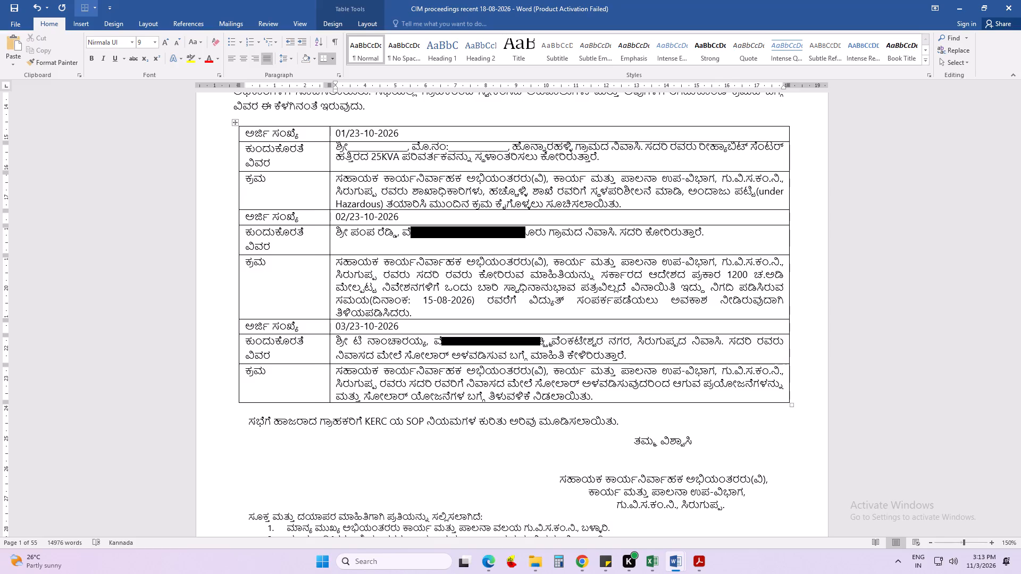
text(gfrA)
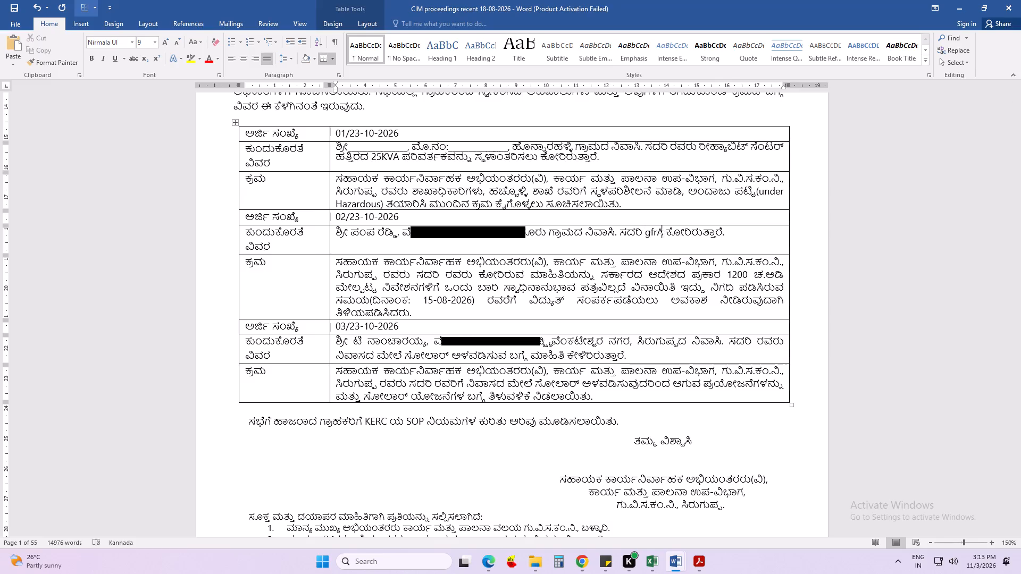
key(BackSpace)
key(BackSpace)
key(BackSpace)
key(BackSpace)
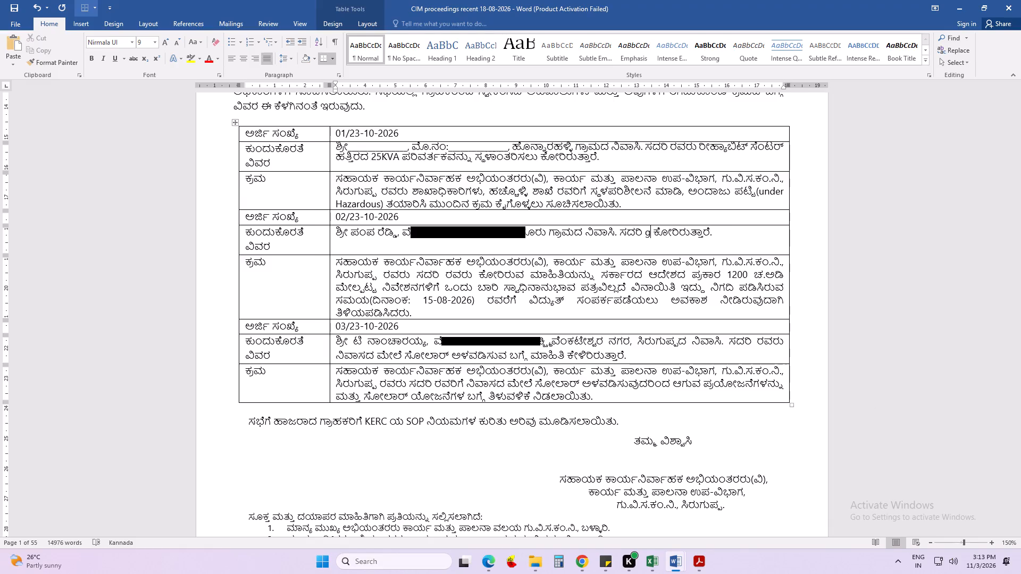
key(BackSpace)
key(space)
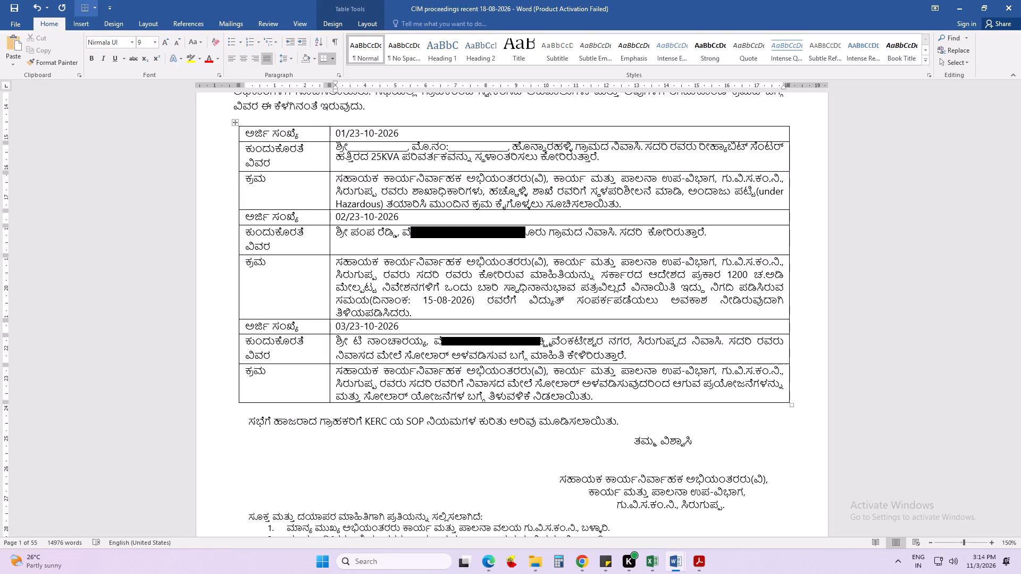
text(gfrAmdlfli)
key(space)
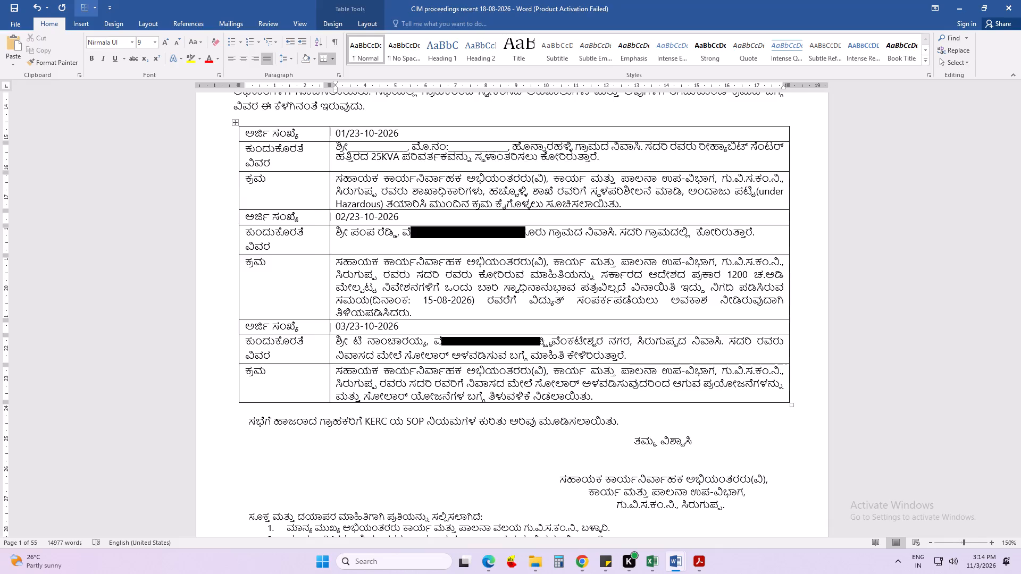
text(LT)
key(space)
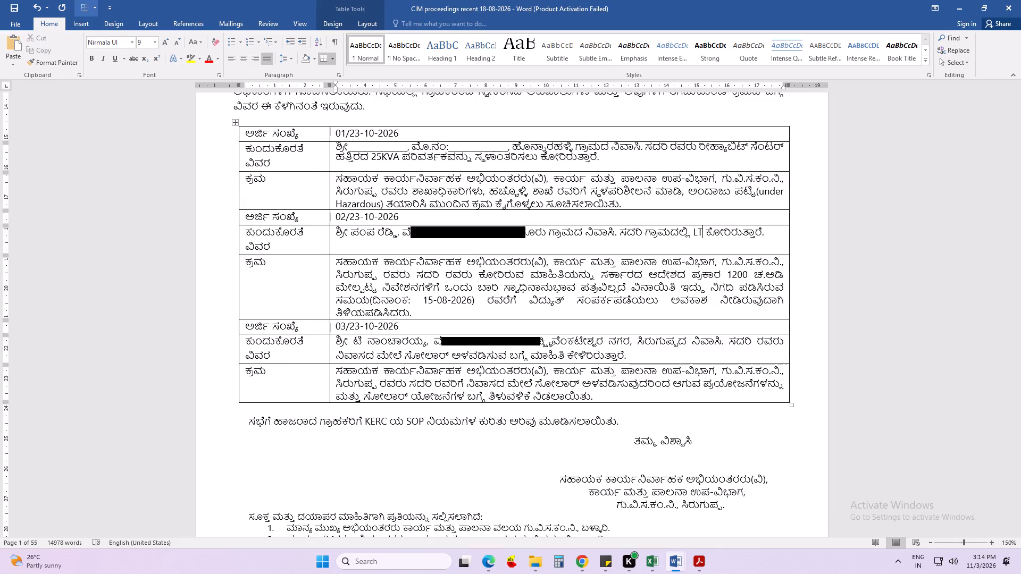
text(mArfg)
key(v)
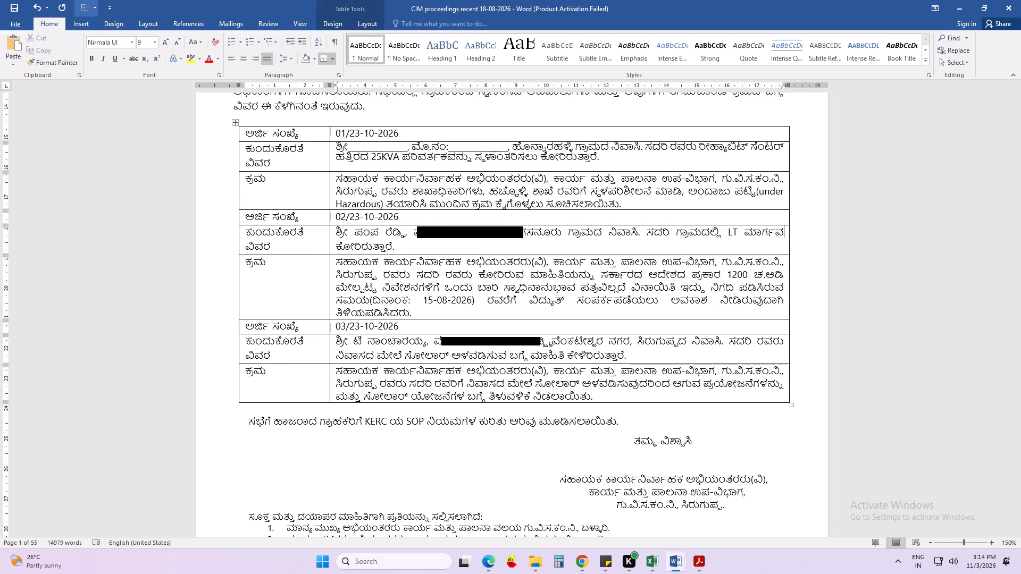
text(u)
key(space)
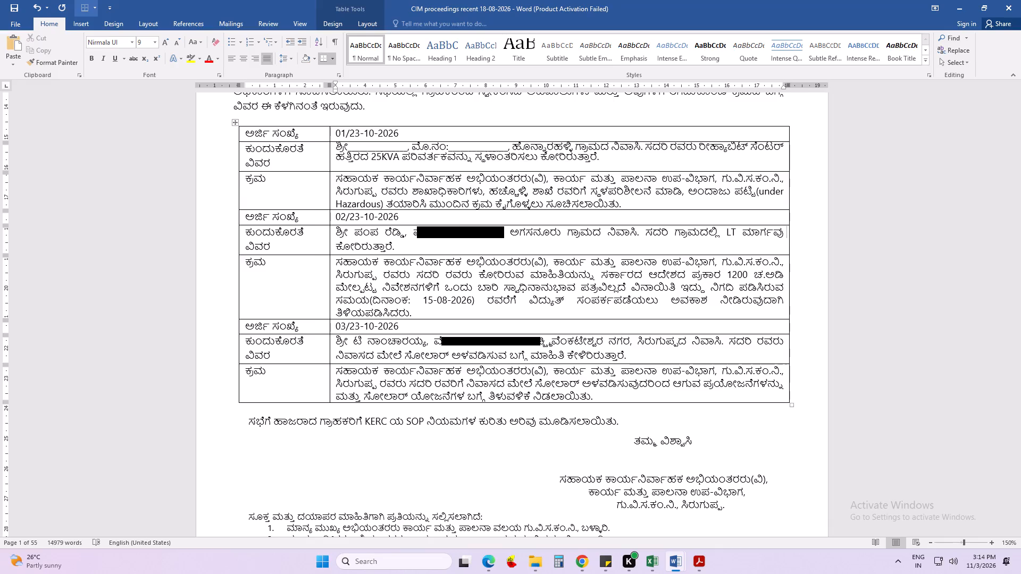
Continue the application 02 complaint sentence with "ಜೋತುಬಿದ್ದಿದ್ದು" to say the LT line is sagging.
text(JOtu)
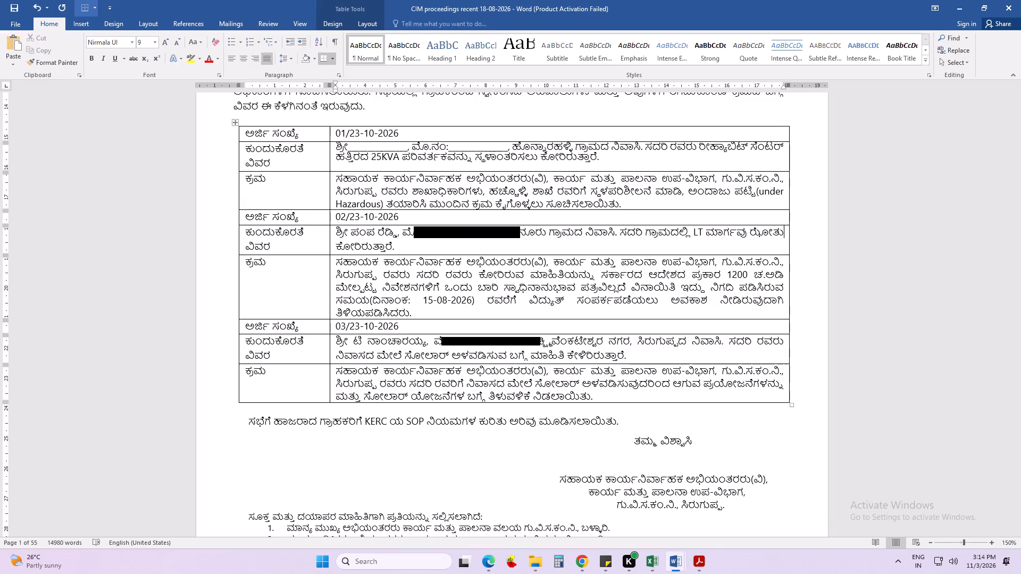
key(BackSpace)
key(BackSpace)
key(BackSpace)
key(BackSpace)
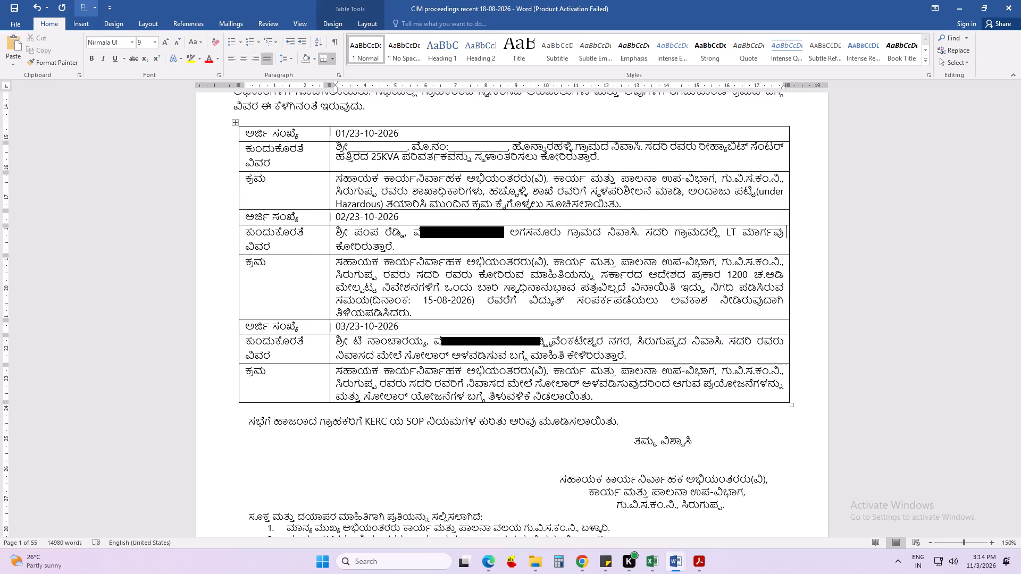
key(BackSpace)
key(space)
text(jO)
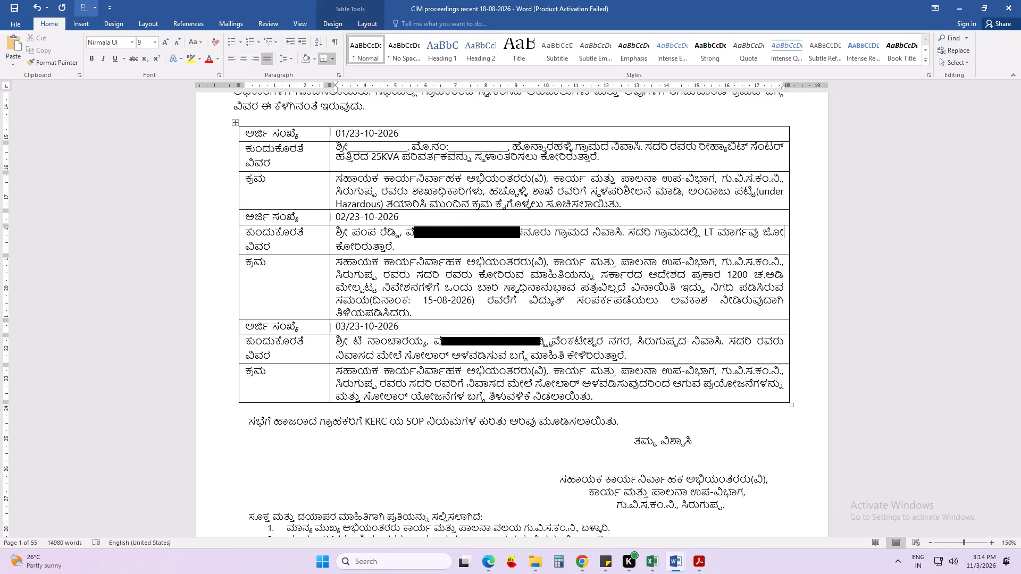
text(tu)
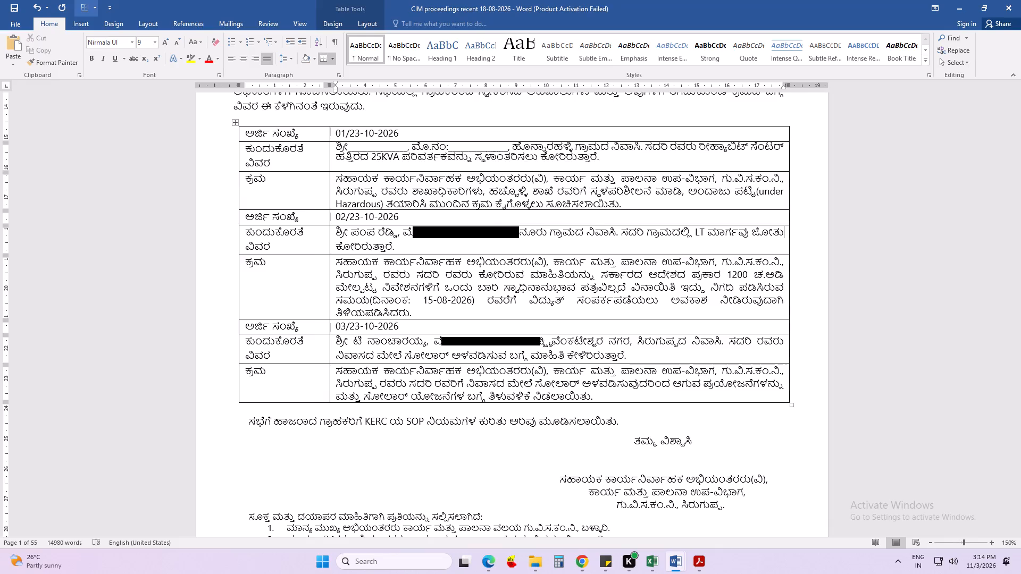
text(bidfdu)
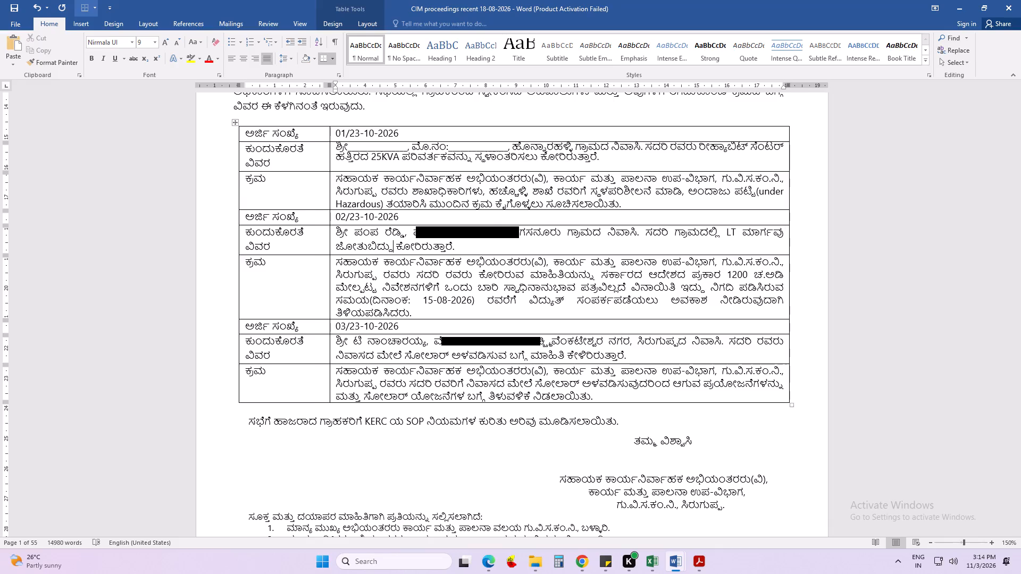
key(BackSpace)
key(BackSpace)
key(BackSpace)
key(BackSpace)
text(dfd)
text(idfdu)
key(space)
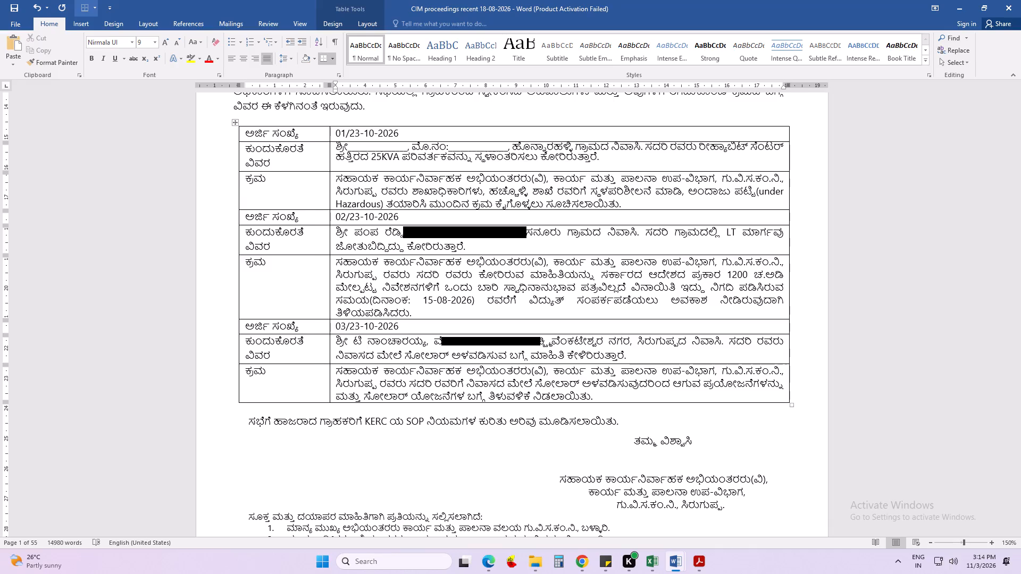
Add "ವಾಹನಗಳ ತಾಕುವ ಸಂಭವವಿದ್ದು" to the application 02 complaint to describe the risk of vehicles touching the line.
text(vAhn)
key(g)
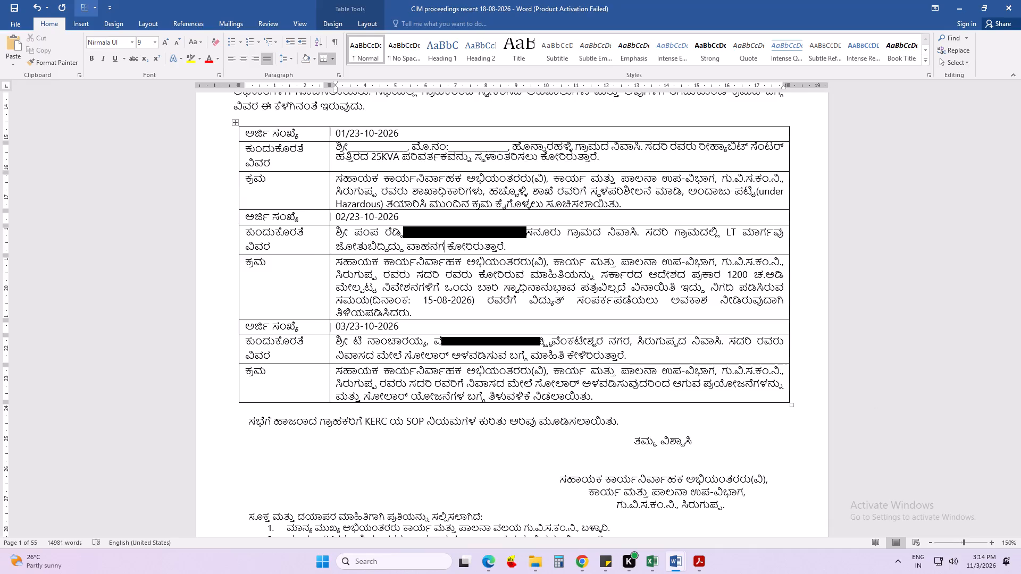
text(L)
key(space)
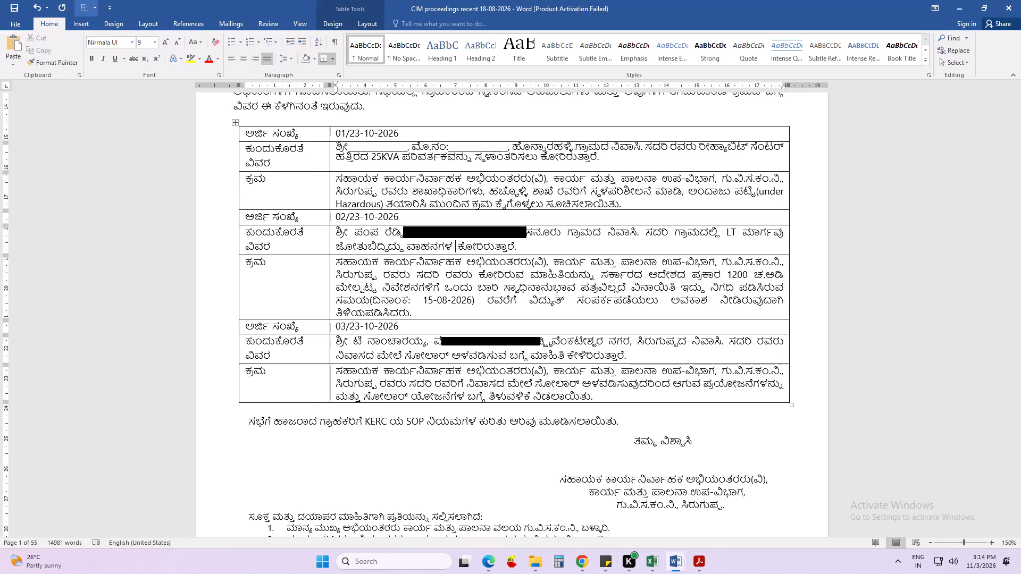
text(tAkuv)
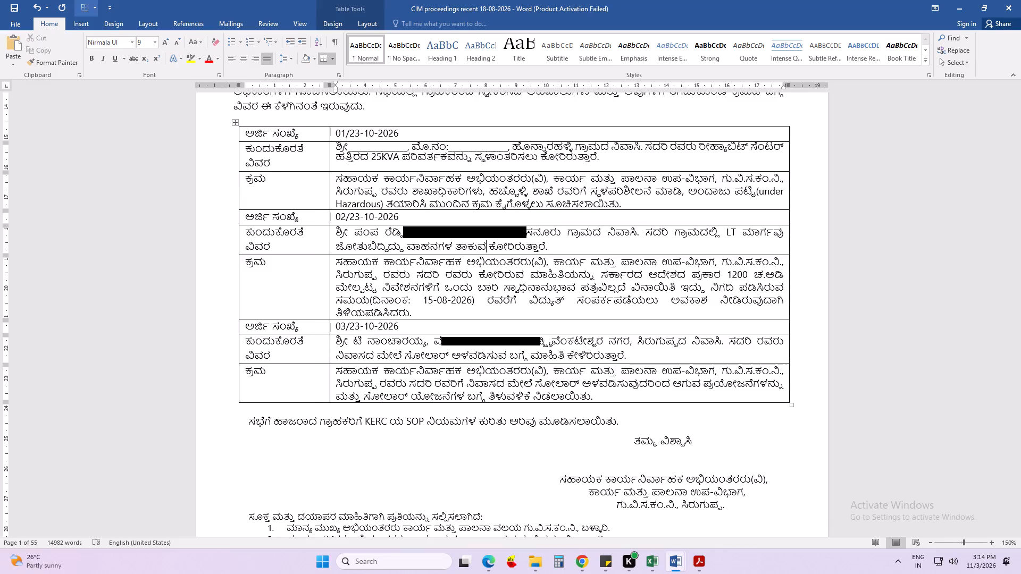
key(space)
text(sN)
key(BackSpace)
text(MBv)
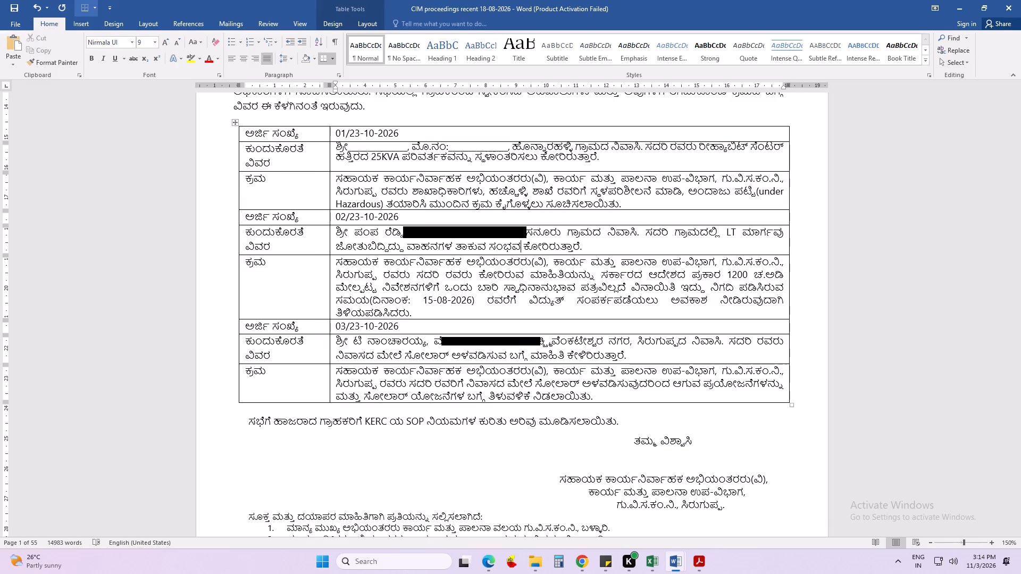
text(vidfdu)
key(space)
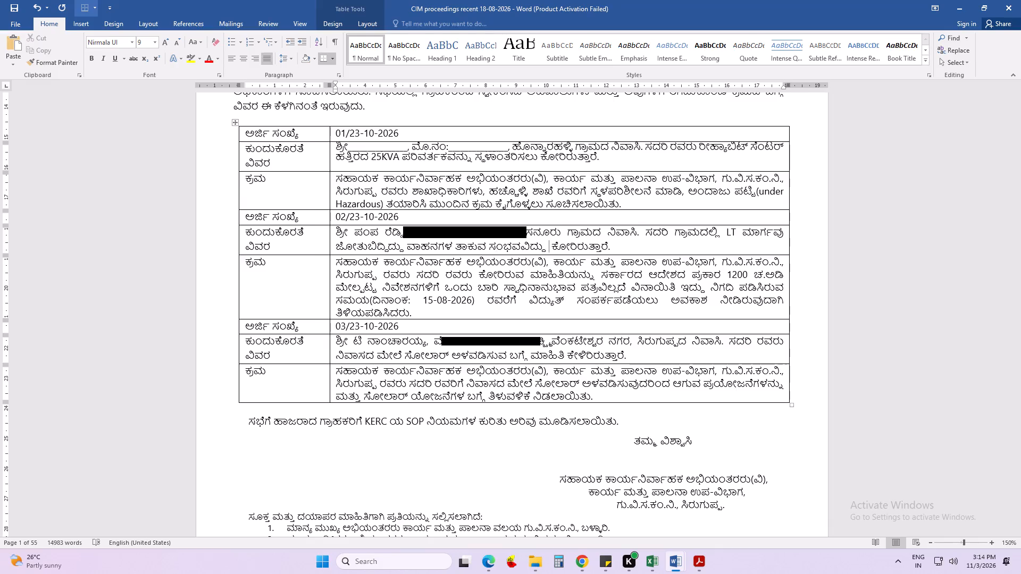
Finish the application 02 complaint with ", ಸದರಿ ಸಮಸ್ಯೆ ಪರಿಹರಿಸಲು" before "ಕೋರಿರುತ್ತಾರೆ" and save the document.
key(BackSpace)
text(, sdri)
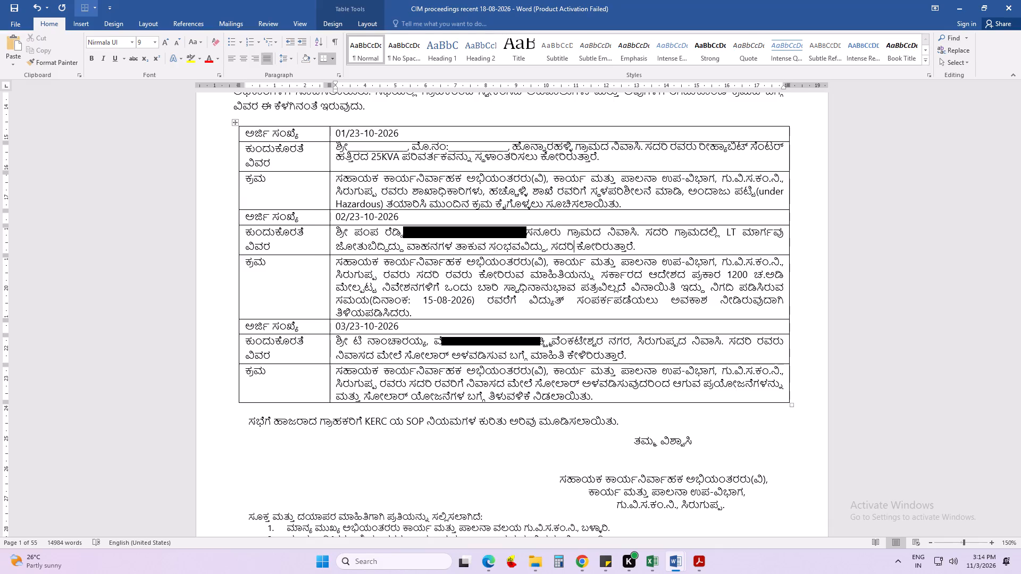
key(space)
text(smsfye)
key(space)
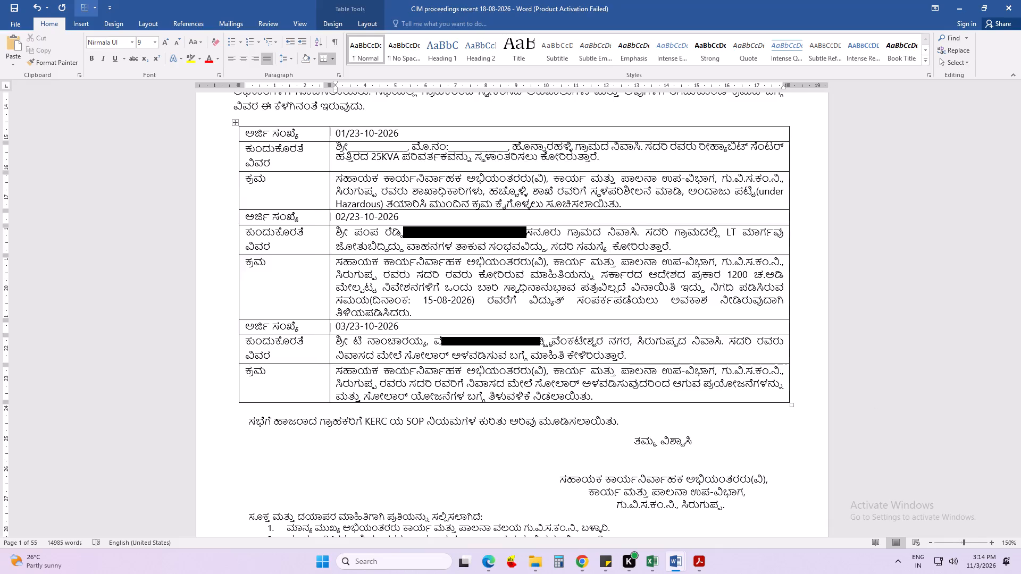
text(pri)
text(hrislU)
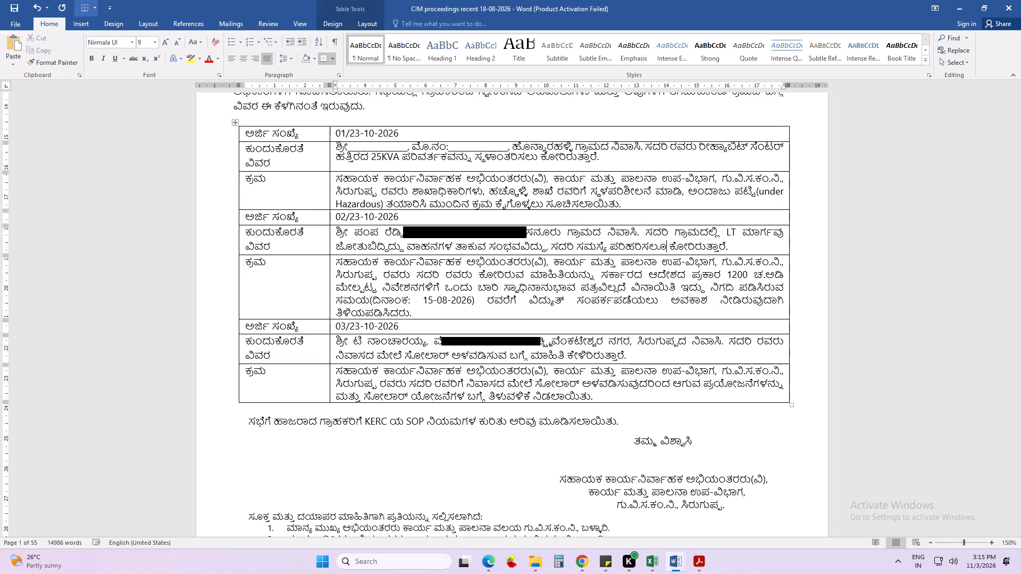
key(BackSpace)
key(BackSpace)
text(lu)
key(space)
key(BackSpace)
key(ctrl+s)
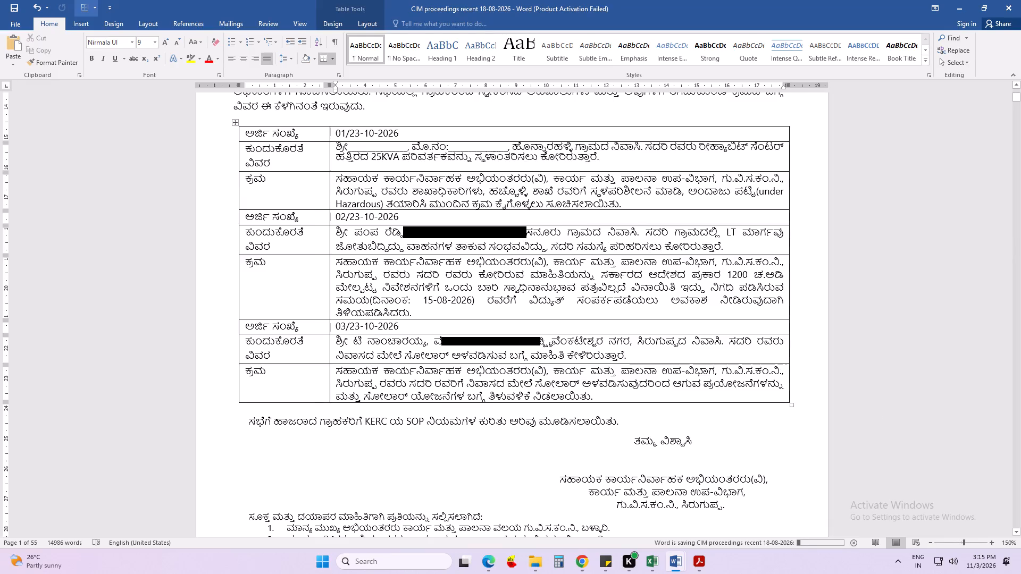
click(490, 193)
key(Left)
key(Left)
key(Left)
key(Left)
key(Left)
key(Left)
key(Left)
key(Left)
key(Left)
key(Left)
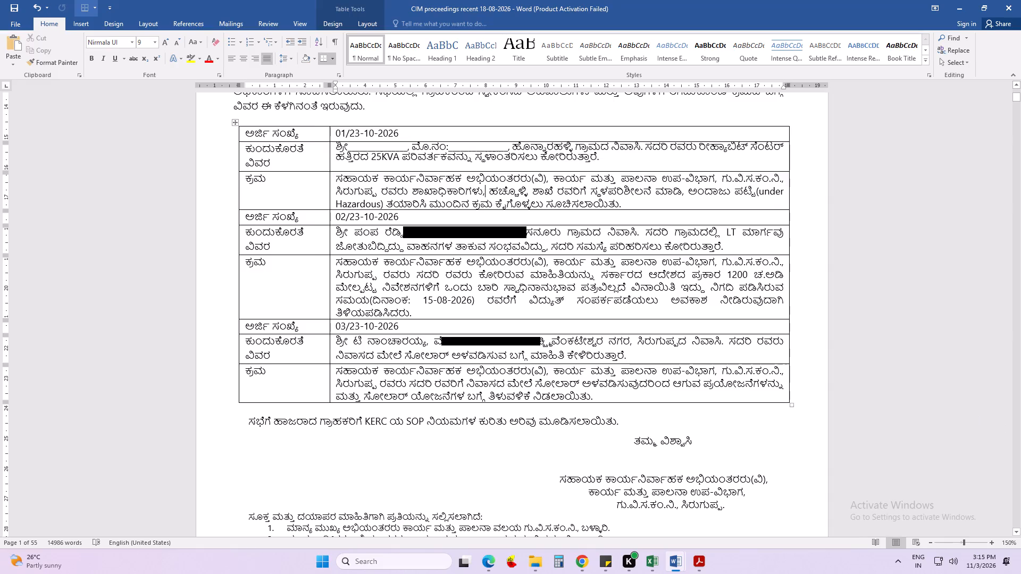
key(Right)
key(shift+Right)
key(shift+Right)
key(shift+Right)
key(shift+Right)
key(shift+Right)
key(shift+Right)
key(shift+Right)
key(shift+Right)
key(shift+Right)
key(shift+Right)
key(shift+Right)
key(shift+Right)
key(shift+Right)
key(shift+Right)
key(shift+Right)
key(shift+Right)
key(shift+Right)
key(shift+Right)
key(shift+Right)
key(shift+Right)
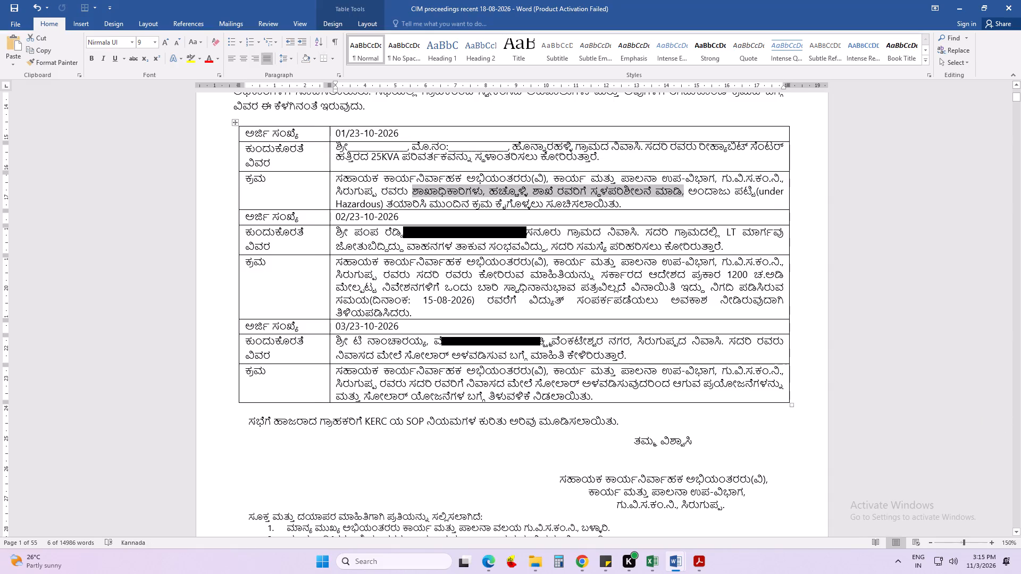
key(ctrl+c)
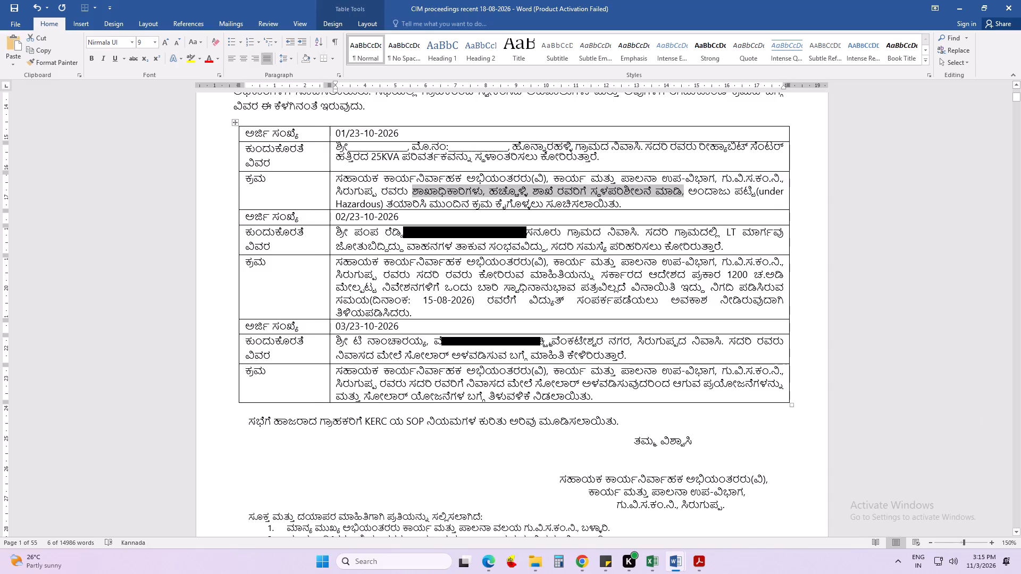
In application 02's action row, replace everything from "ಸದರಿ ರವರು ಕೋರಿರುವ" to the end with the copied site-inspection phrase.
click(634, 283)
key(Left)
key(Left)
key(Left)
key(Left)
key(Left)
key(Left)
key(Left)
key(Left)
key(Left)
key(Left)
key(Left)
key(Left)
key(Left)
key(Left)
key(Left)
key(Left)
key(Left)
key(Left)
key(Left)
key(Left)
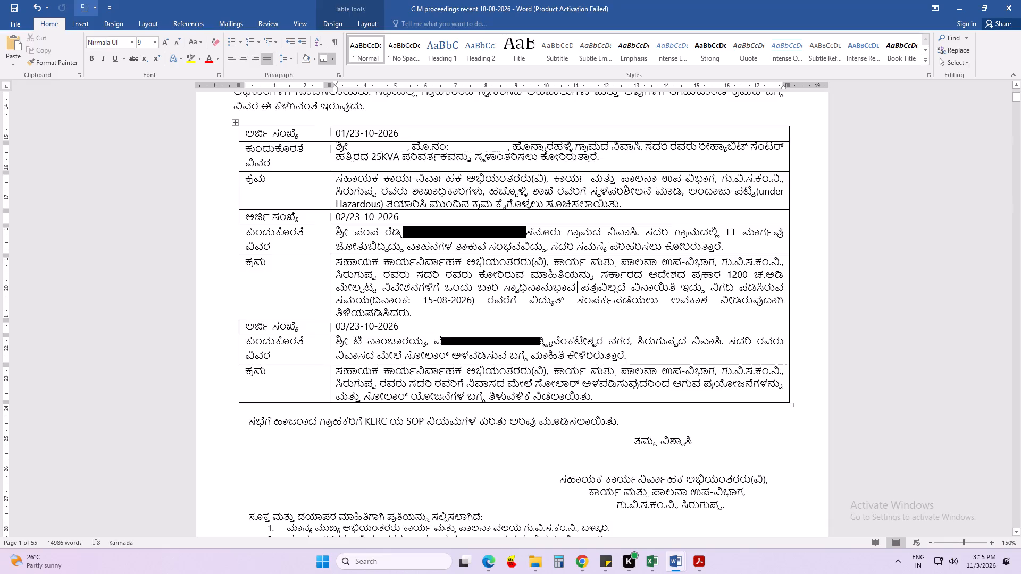
key(Up)
key(Left)
key(Left)
key(Left)
key(Left)
key(shift+Right)
key(shift+Right)
key(shift+Right)
key(shift+Right)
key(shift+Right)
key(shift+Right)
key(shift+Right)
key(shift+Right)
key(shift+Right)
key(shift+Right)
key(shift+Right)
key(shift+Right)
key(shift+Right)
key(shift+Right)
key(shift+Right)
key(shift+Right)
key(shift+Right)
key(shift+Right)
key(shift+Right)
key(shift+Right)
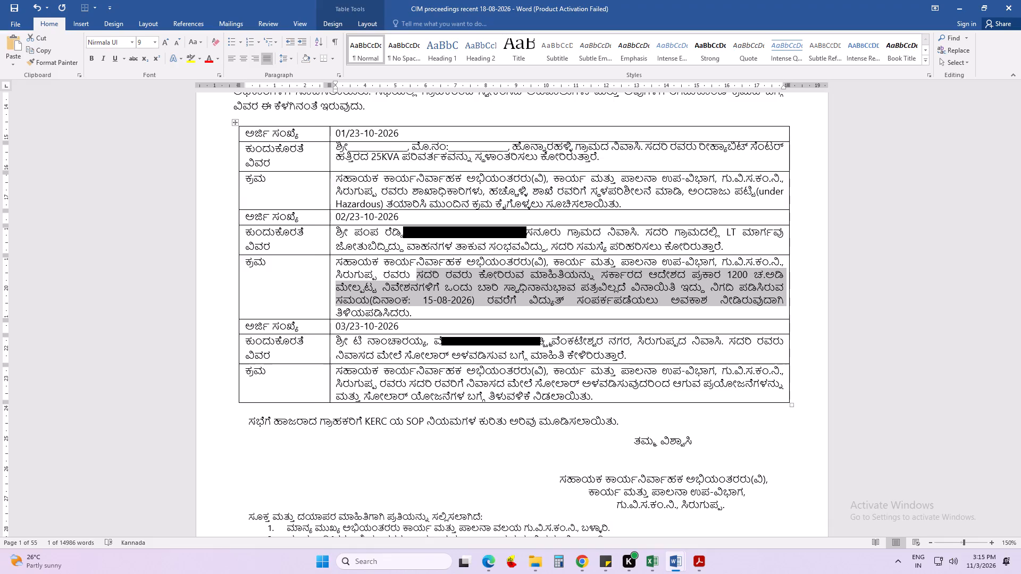
key(shift+Right)
key(shift+Right)
key(shift+Right)
key(shift+Right)
key(shift+Right)
key(shift+Right)
key(shift+Right)
key(shift+Right)
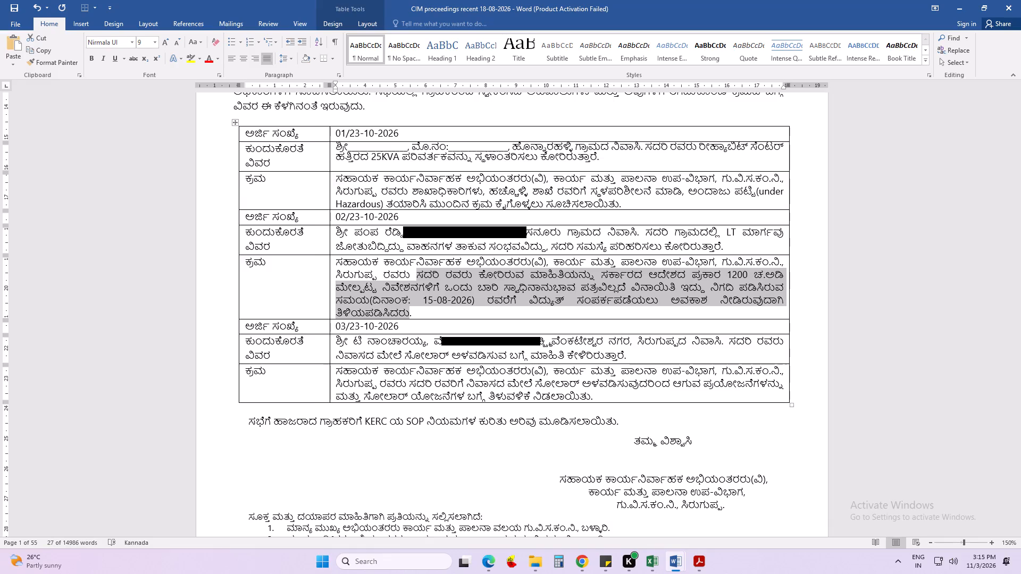
key(shift+Right)
key(ctrl+v)
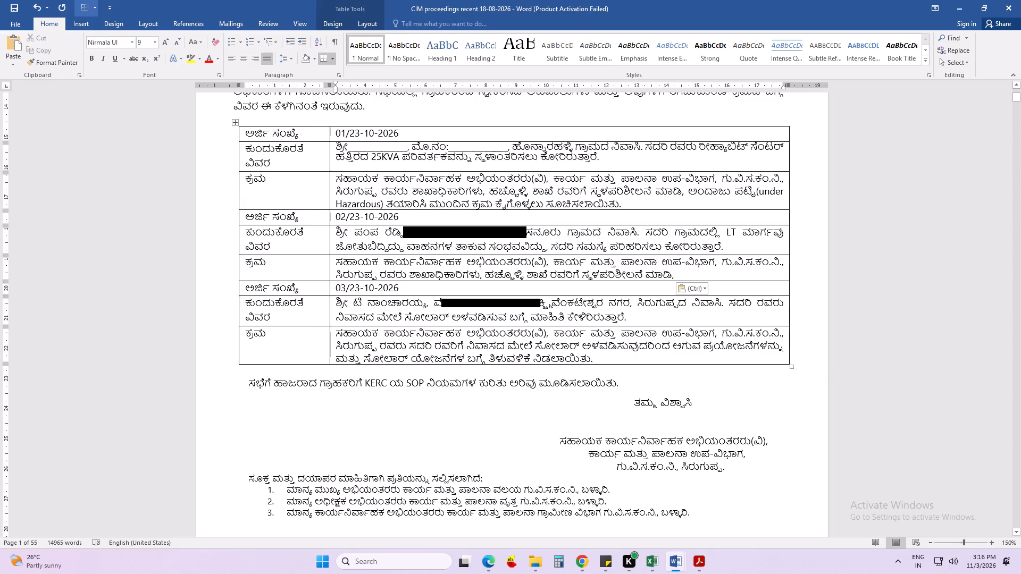
Copy "ಅಂದಾಜು ಪಟ್ಟಿ(under Hazardous) ತಯಾರಿಸಿ ಮುಂದಿನ ಕ್ರಮ ಕೈಗೊಳ್ಳಲು ಸೂಚಿಸಲಾಯಿತು." from application 01's action row to the end of application 02's, and save.
click(689, 196)
key(shift+Right)
key(shift+Right)
key(shift+Right)
key(shift+Right)
key(shift+Right)
key(shift+Right)
key(shift+Right)
key(shift+Right)
key(shift+Right)
key(shift+Right)
key(shift+Right)
key(shift+Right)
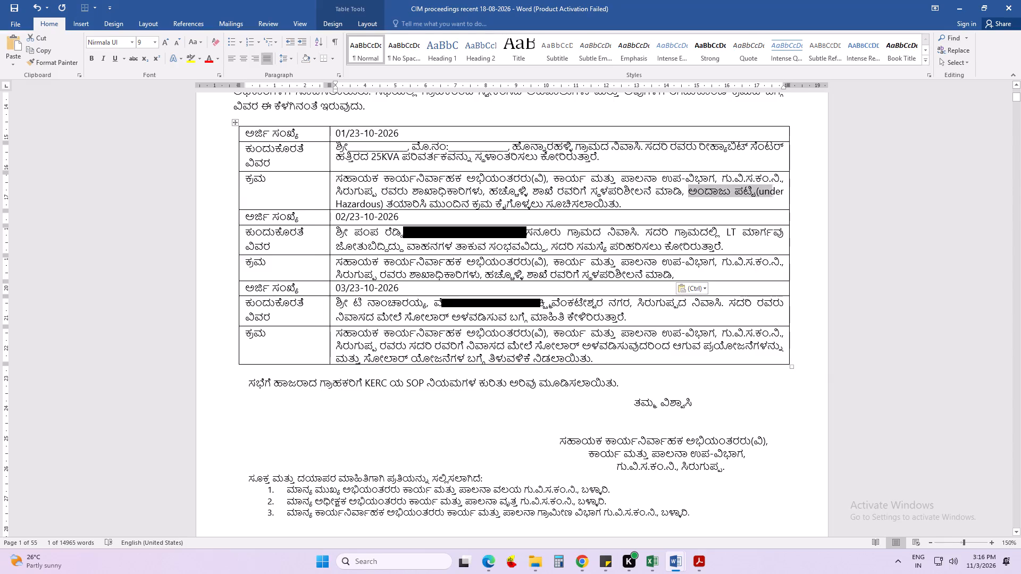
key(shift+Right)
key(shift+Right)
key(shift+Right)
key(shift+Right)
key(shift+Right)
key(shift+Right)
key(shift+Right)
key(shift+Right)
key(shift+Right)
key(shift+Right)
key(shift+Right)
key(shift+Right)
key(shift+Right)
key(shift+Right)
key(shift+Right)
key(shift+Right)
key(shift+Right)
key(shift+Right)
key(shift+Right)
key(shift+Right)
key(shift+Right)
key(shift+Right)
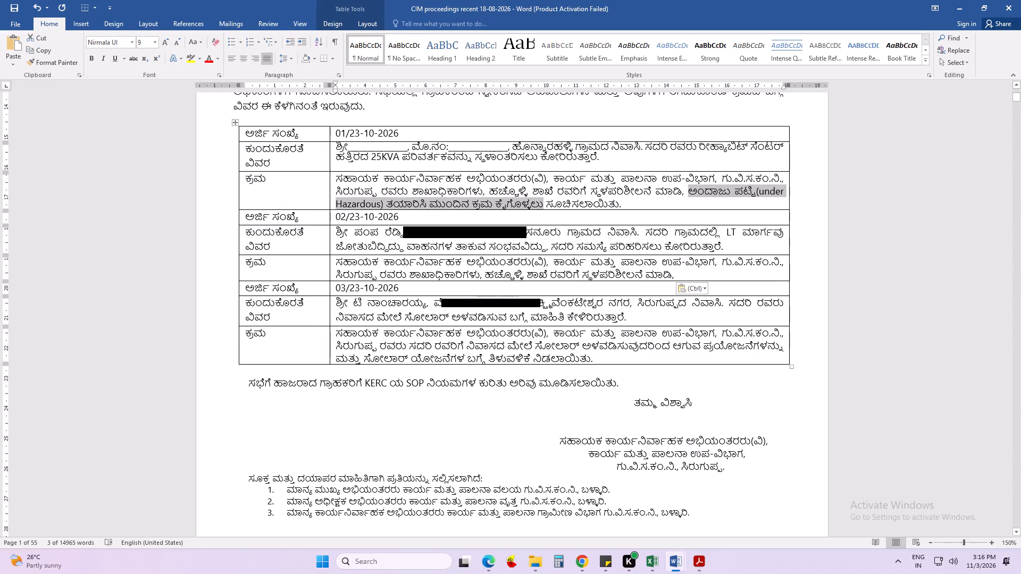
key(shift+Right)
key(shift+Right)
key(ctrl+c)
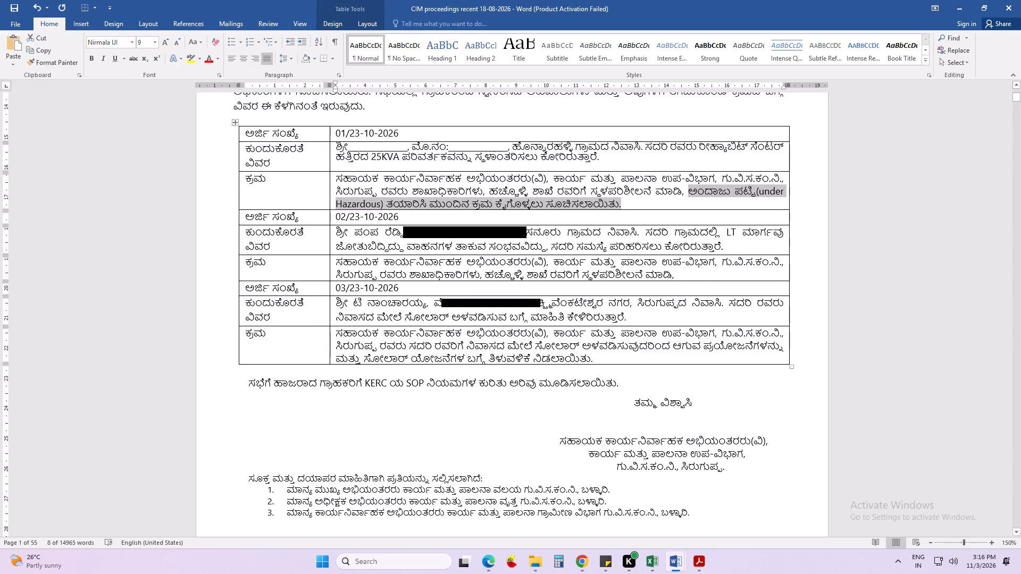
click(673, 276)
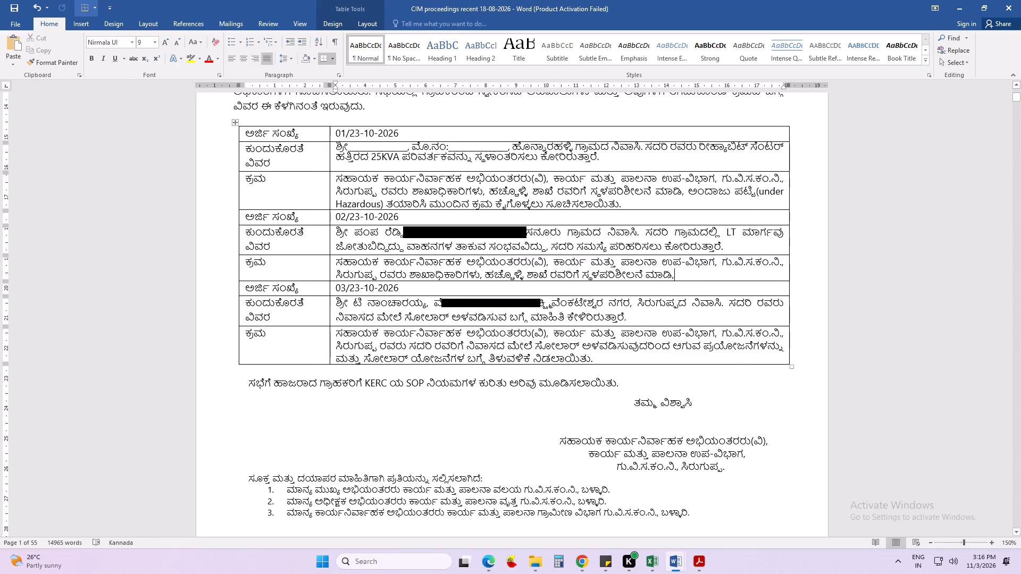
key(ctrl+v)
key(Escape)
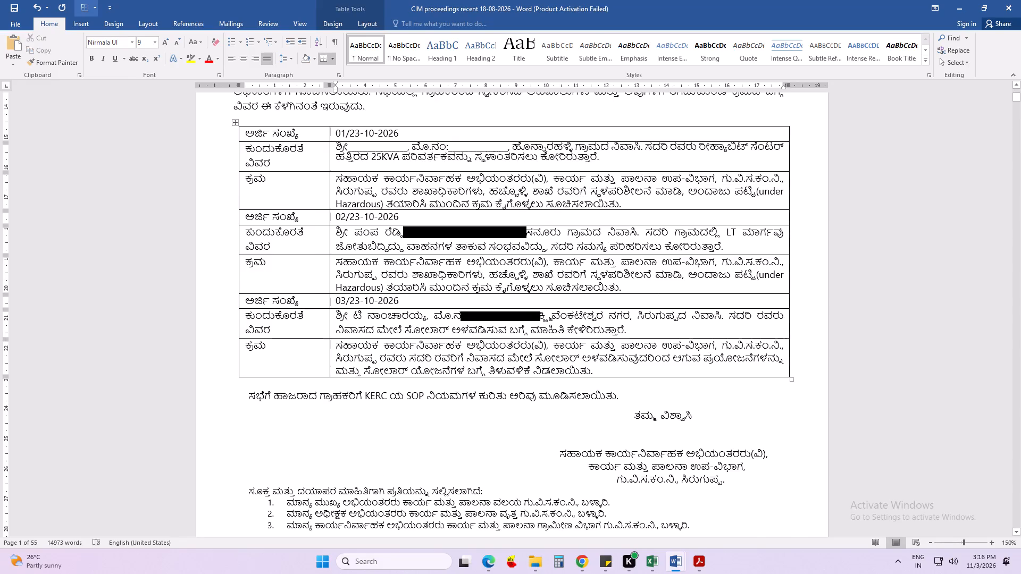
key(ctrl+s)
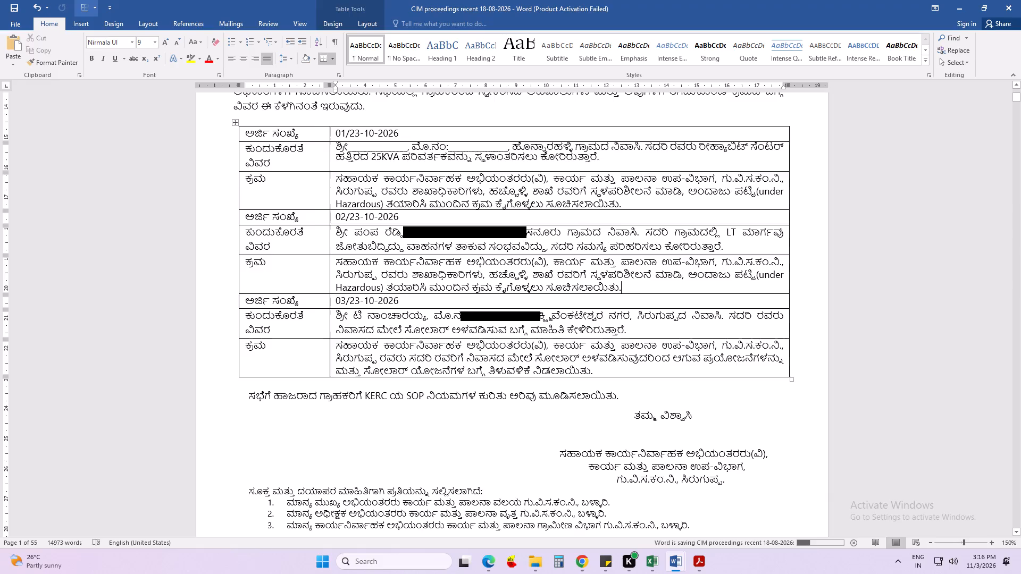
Review the 23-10-2026 proceedings from the letterhead through the complaint table to the signature block and copy-to list.
scroll(465, 295, down, 1)
scroll(463, 285, up, 1)
scroll(463, 285, down, 1)
scroll(463, 285, up, 1)
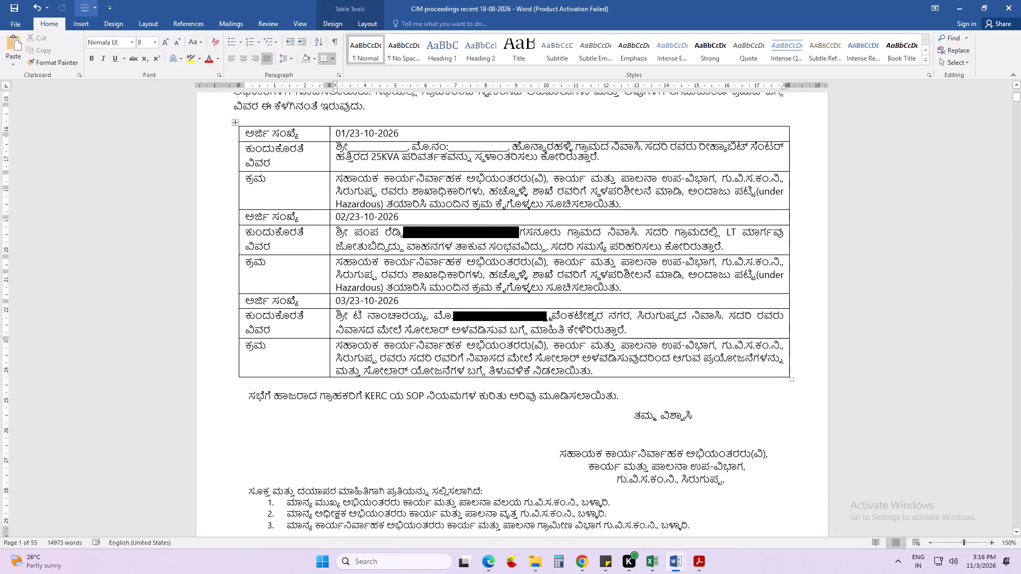
click(372, 148)
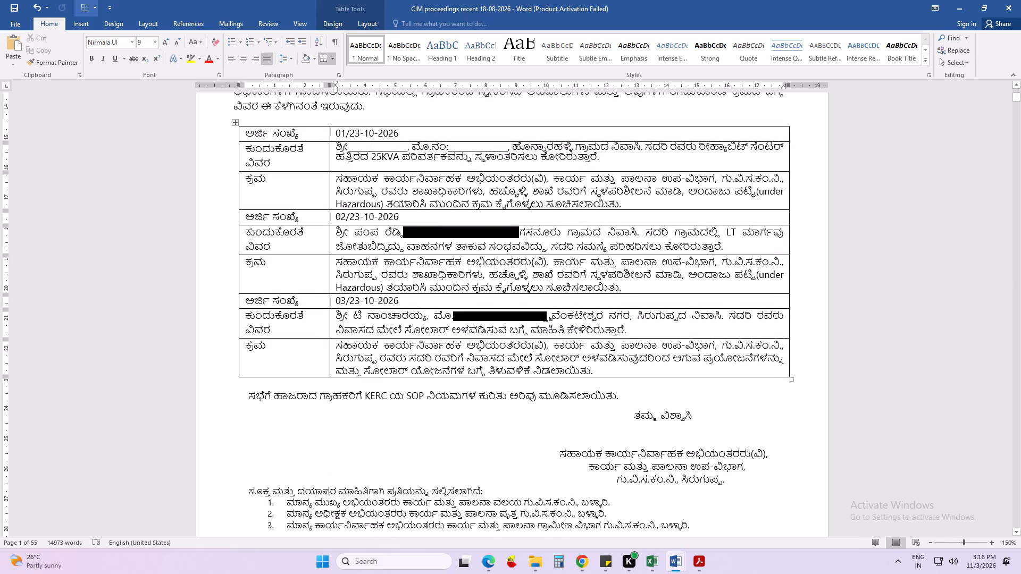
scroll(607, 315, down, 4)
scroll(262, 381, up, 3)
scroll(497, 379, up, 3)
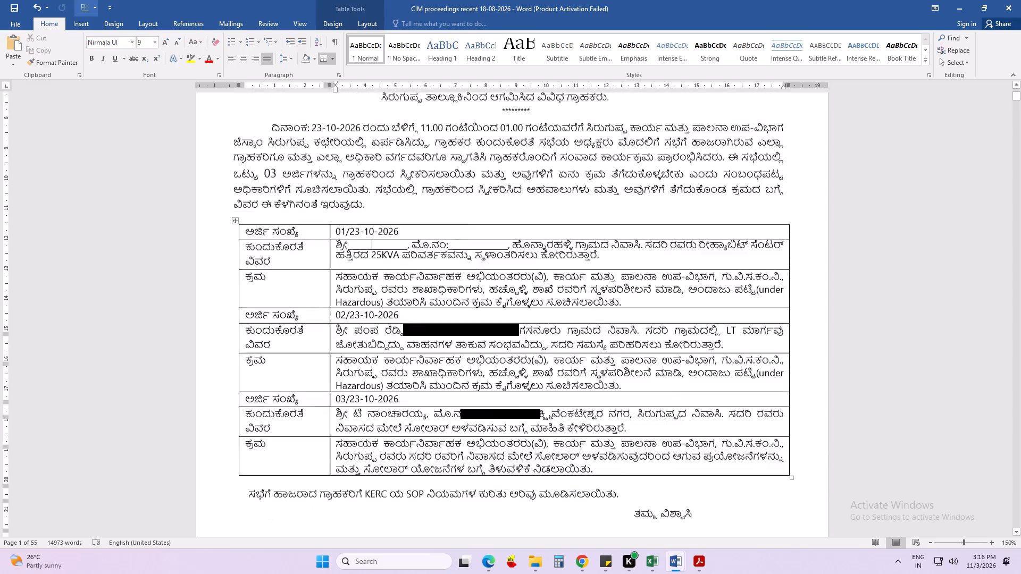
scroll(493, 369, up, 6)
scroll(490, 369, down, 1)
scroll(485, 367, up, 8)
scroll(315, 209, up, 1)
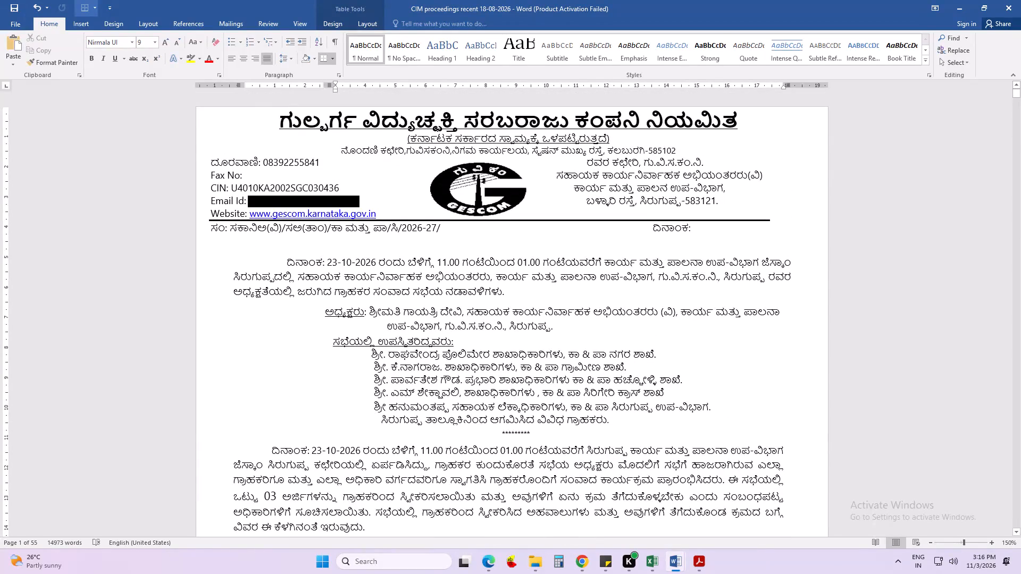
click(278, 256)
scroll(429, 274, down, 8)
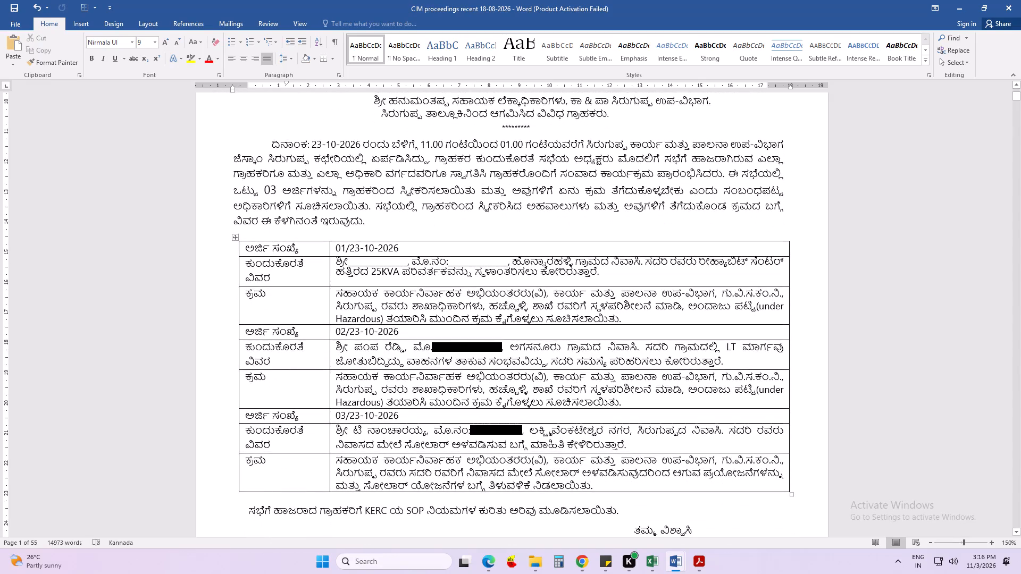
scroll(429, 274, down, 6)
scroll(542, 289, down, 1)
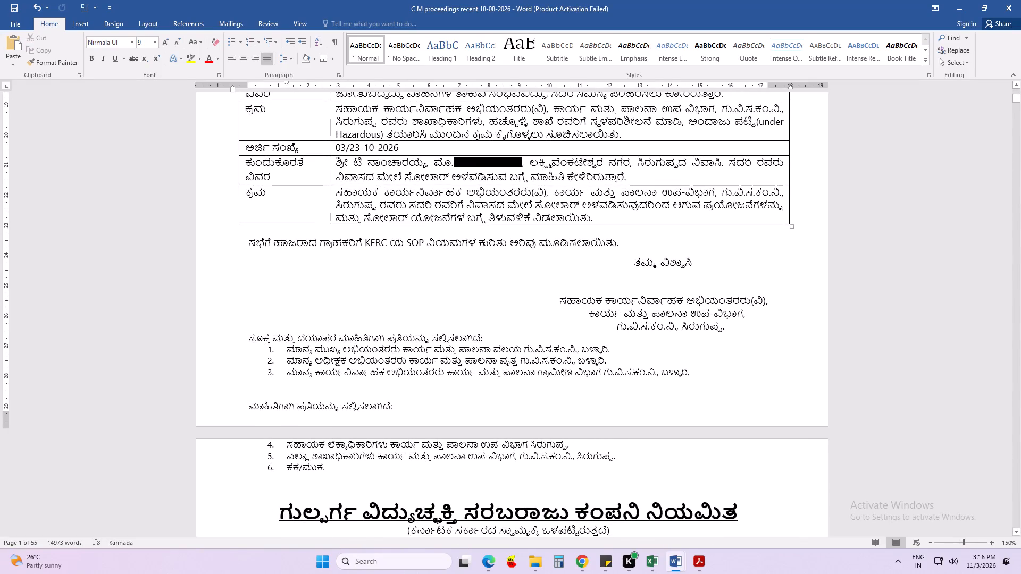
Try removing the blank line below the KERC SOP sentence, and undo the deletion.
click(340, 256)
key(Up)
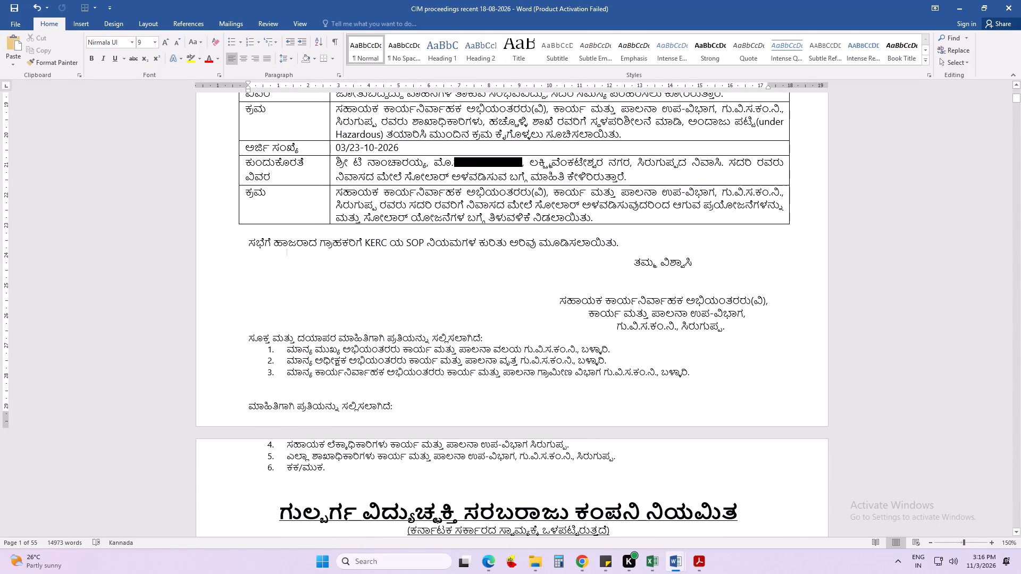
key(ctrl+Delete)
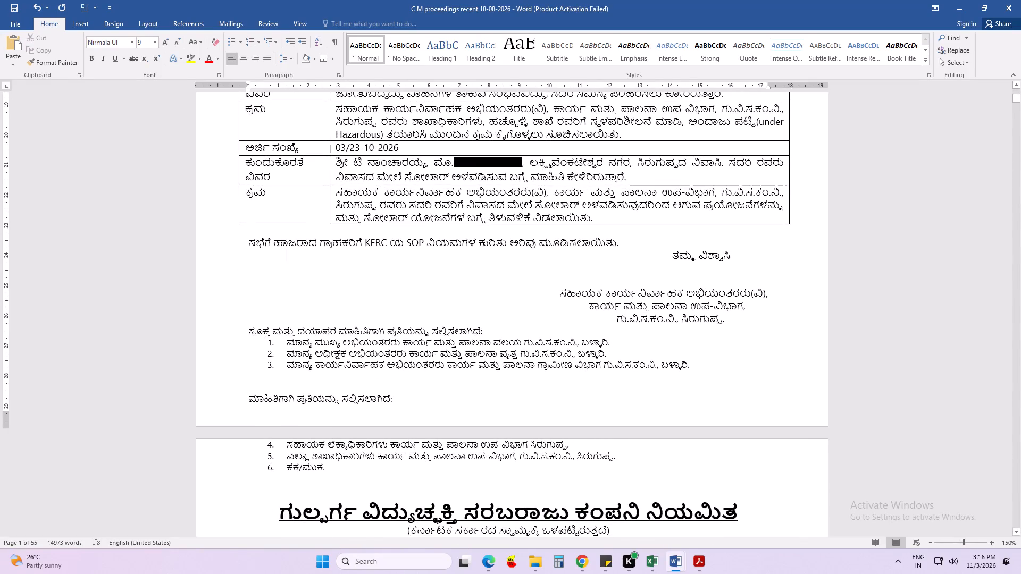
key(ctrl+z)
Reduce the text of the entire 23-10-2026 complaint table to font size 8 and save the document.
scroll(734, 297, down, 4)
scroll(440, 273, down, 1)
scroll(439, 273, up, 11)
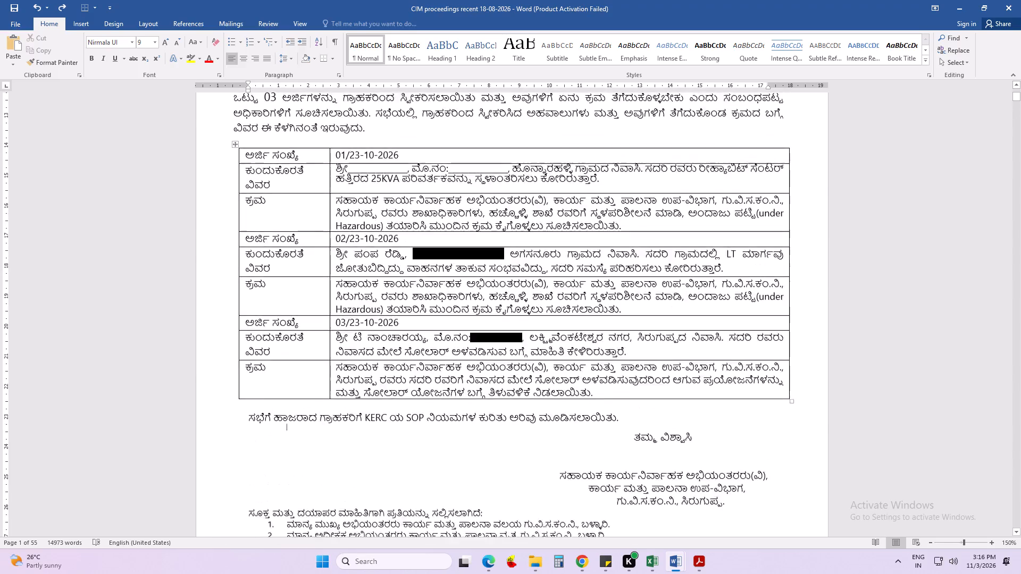
scroll(439, 273, up, 4)
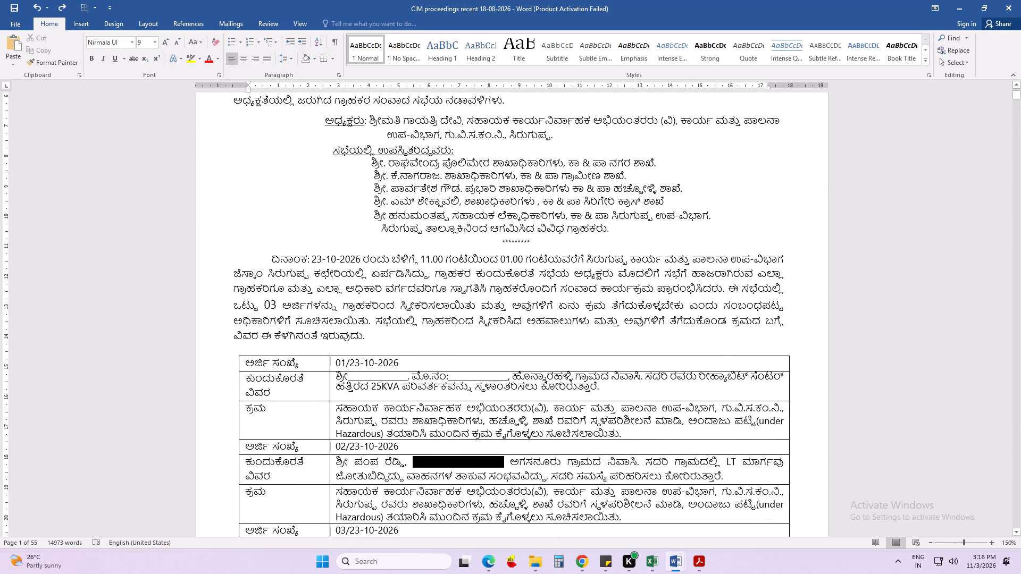
drag(245, 345, 292, 536)
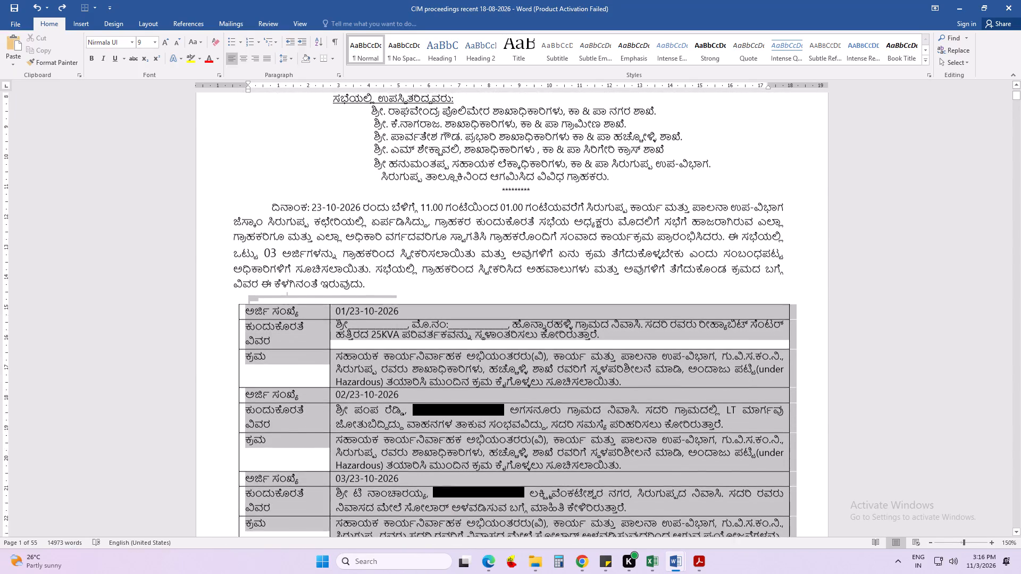
drag(292, 536, 302, 509)
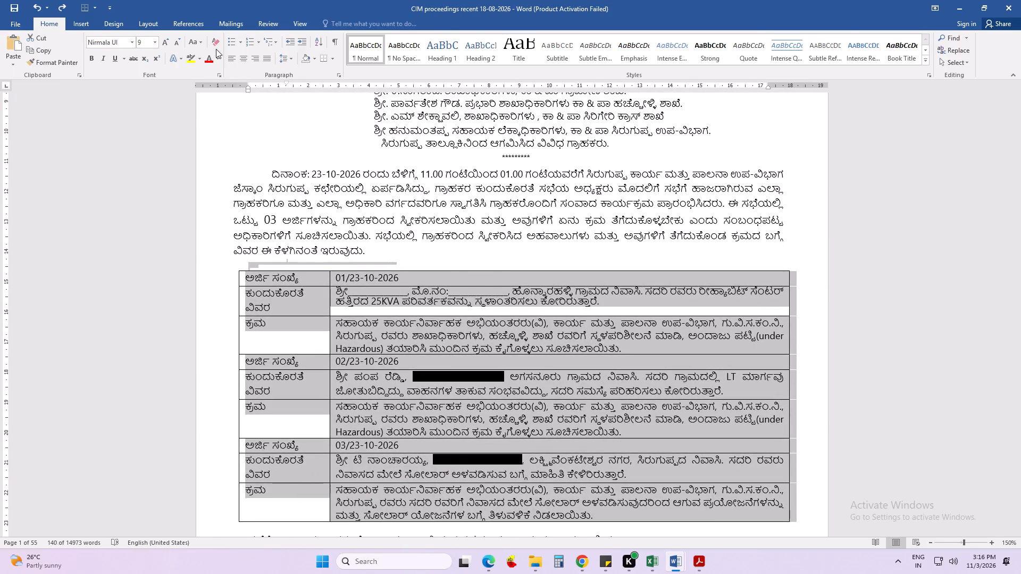
click(174, 40)
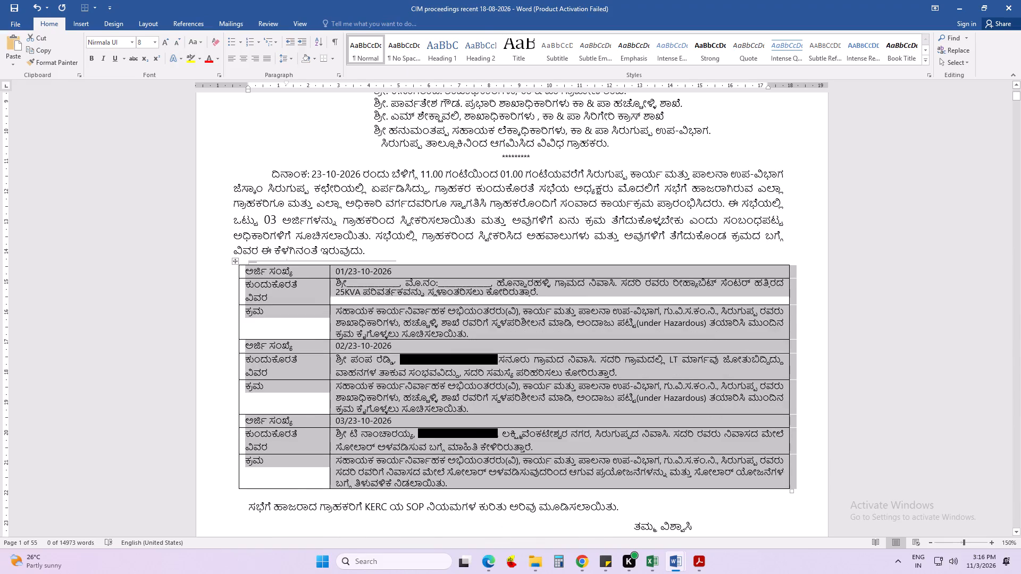
click(497, 309)
key(ctrl+s)
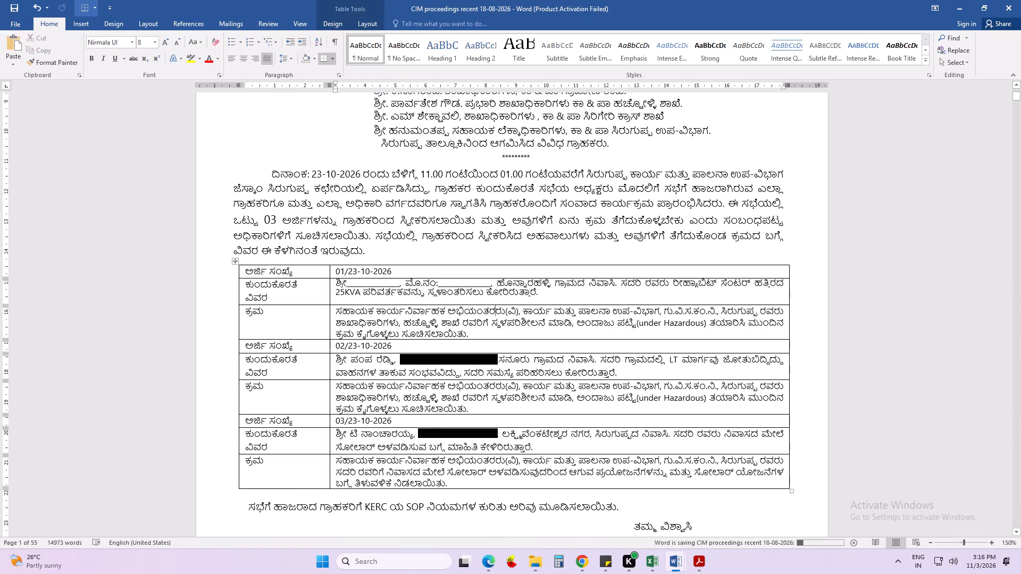
Indent the closing "ತಮ್ಮ ವಿಶ್ವಾಸಿ" slightly further with added spaces and save the document.
scroll(567, 326, down, 8)
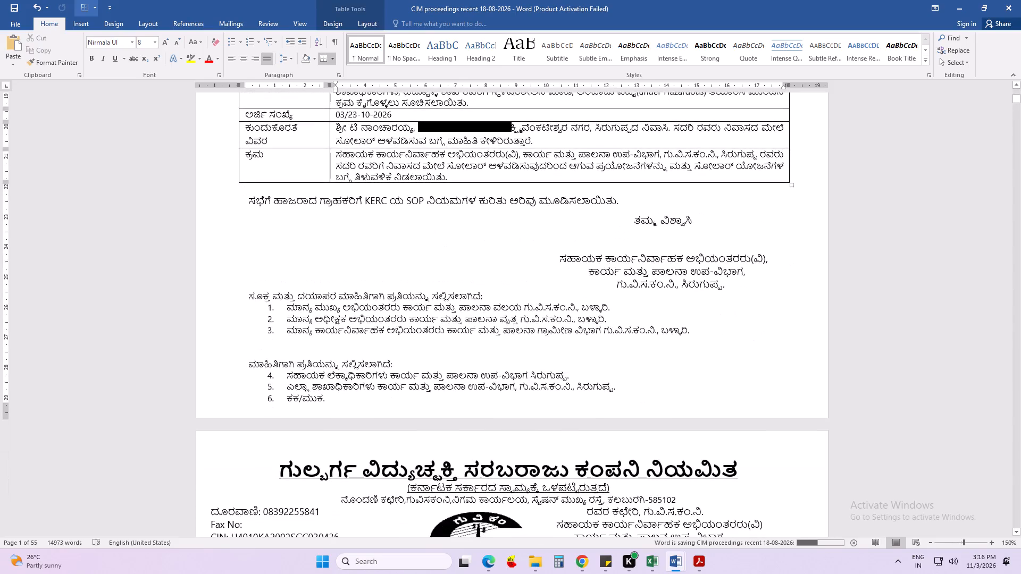
scroll(398, 327, up, 4)
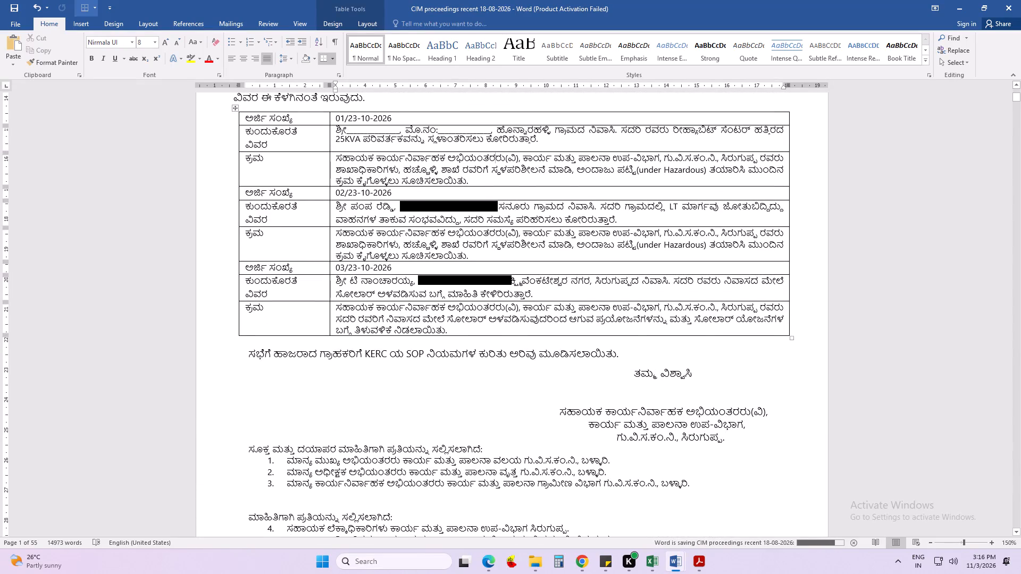
click(607, 379)
key(space)
key(space)
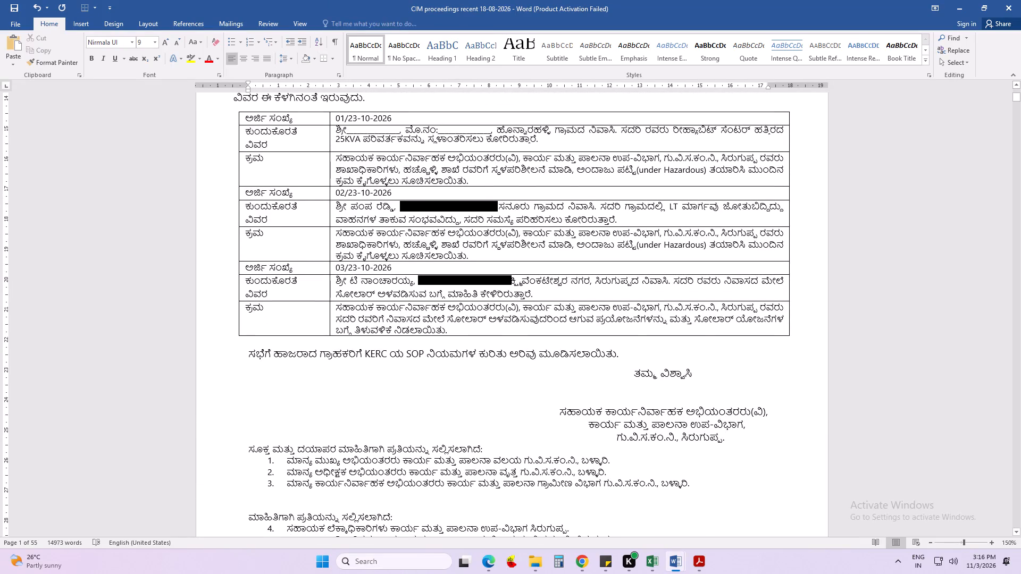
click(628, 380)
key(space)
click(628, 375)
key(space)
key(ctrl+s)
Return to the application 01 complaint and place the cursor just before its "ಮೊ.ನಂ:" blank.
scroll(697, 379, down, 4)
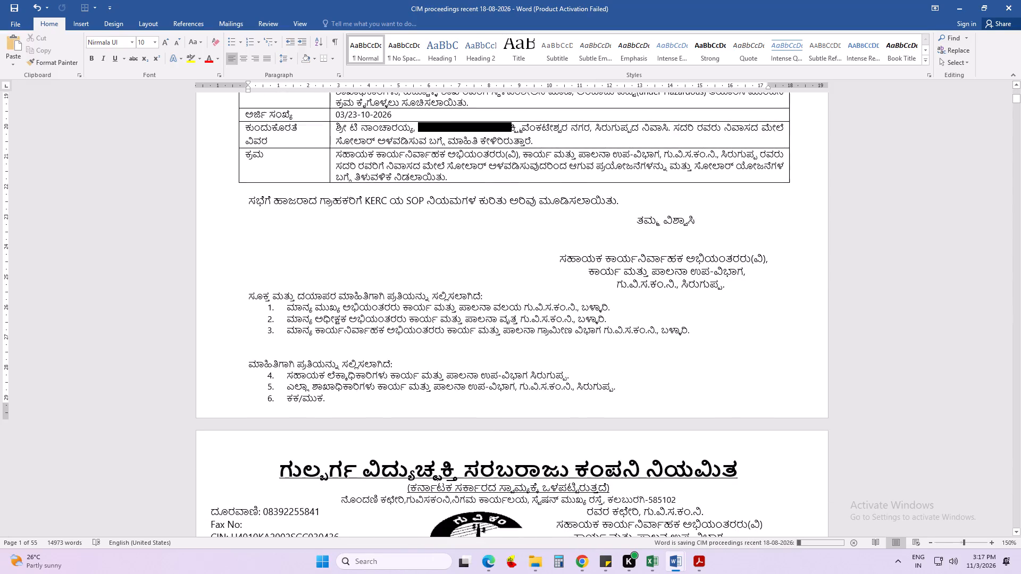
scroll(697, 379, up, 4)
scroll(350, 370, up, 5)
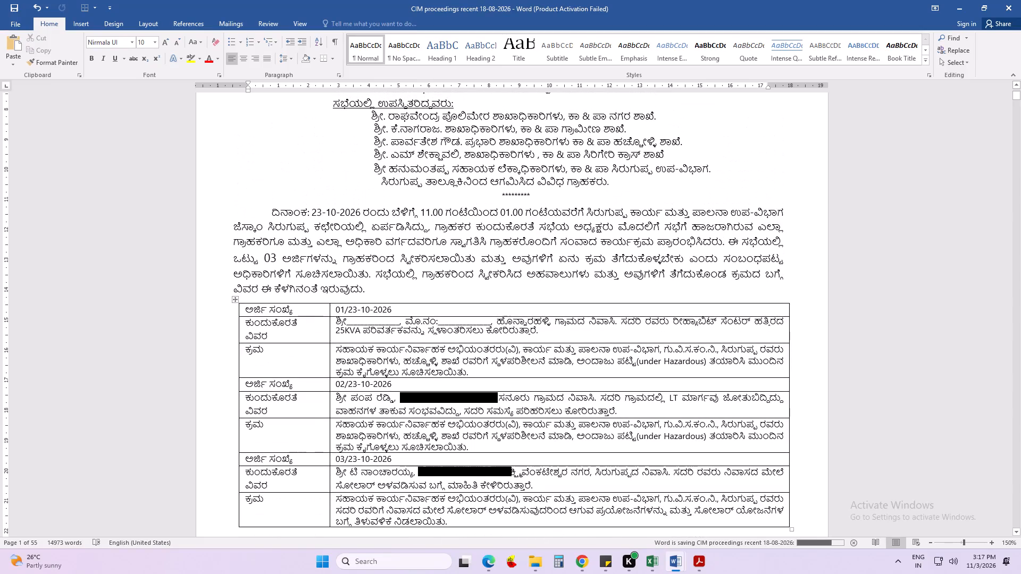
click(407, 320)
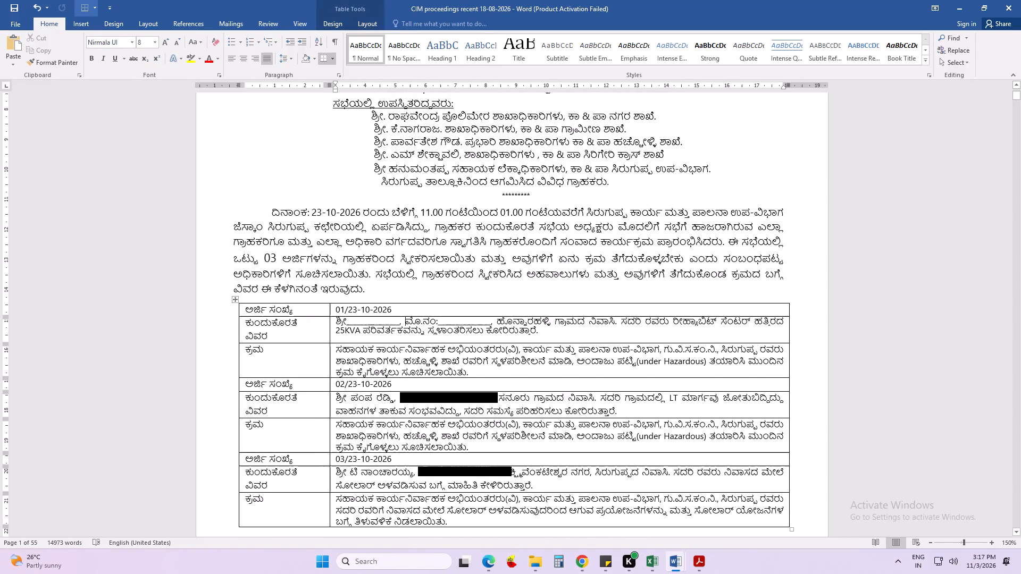
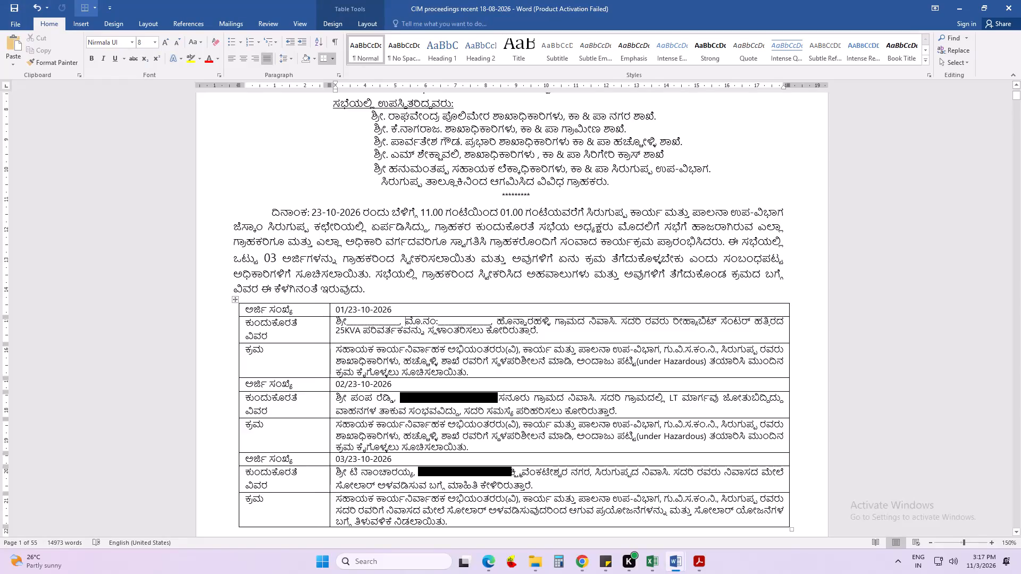
Delete the underscore name blank and its comma after "ಶ್ರೀ" in the application 01 complaint, keeping the "ಮೊ.ನಂ:" blank.
click(398, 325)
key(BackSpace)
key(BackSpace)
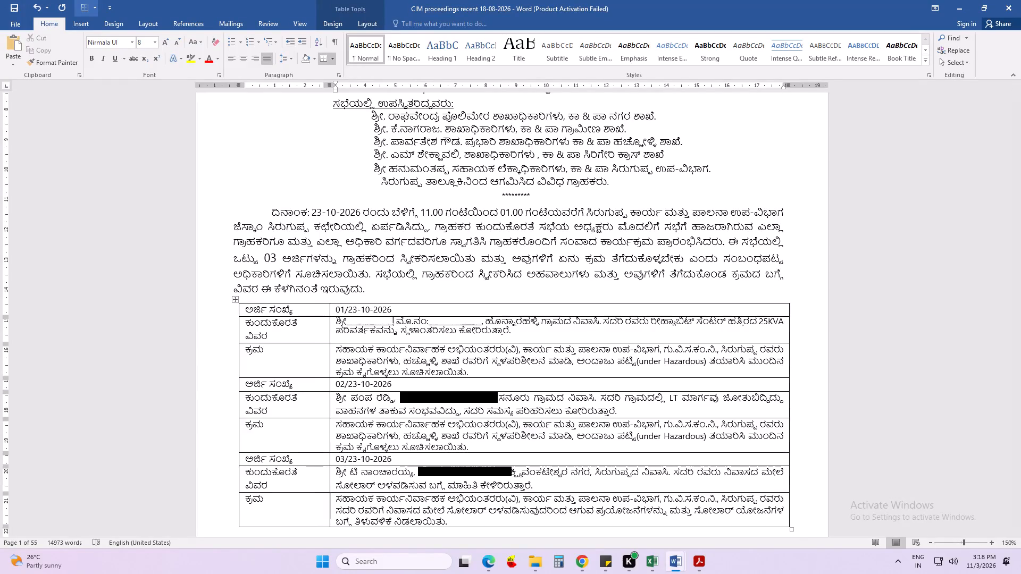
key(BackSpace)
key(BackSpace)
key(BackSpace)
key(BackSpace)
key(BackSpace)
key(BackSpace)
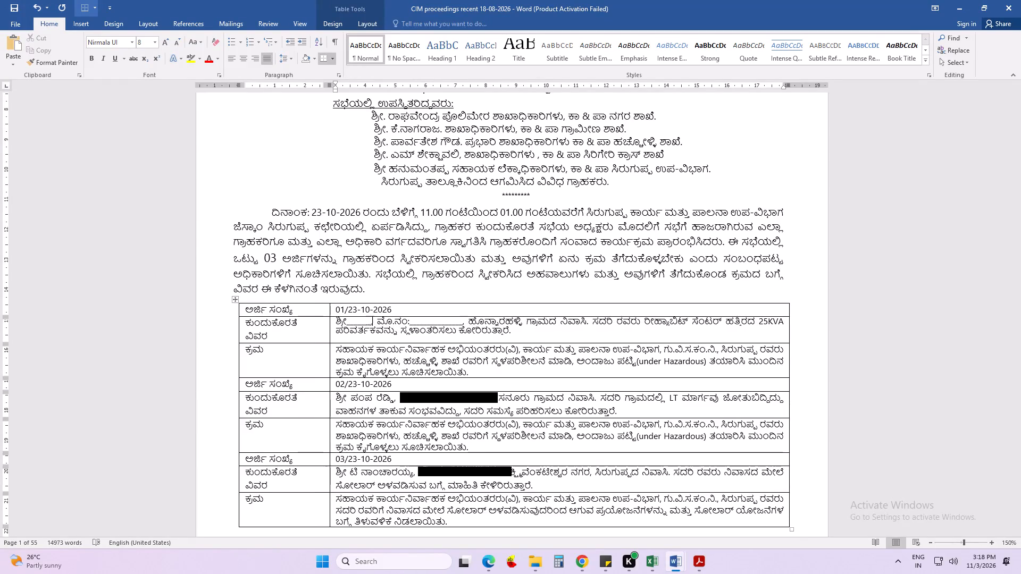
key(BackSpace)
key(BackSpace)
key(BackSpace)
key(BackSpace)
key(BackSpace)
key(BackSpace)
key(BackSpace)
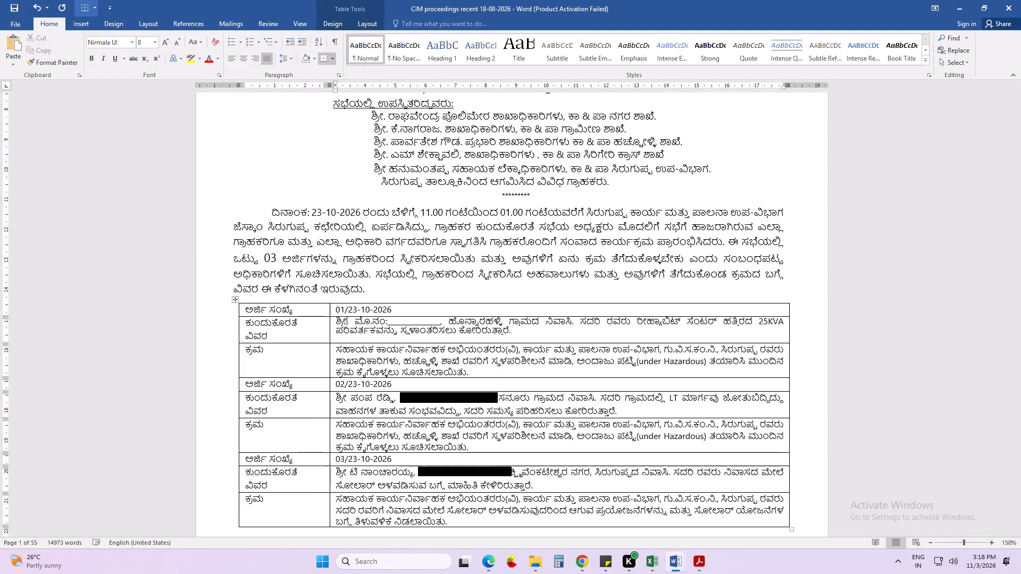
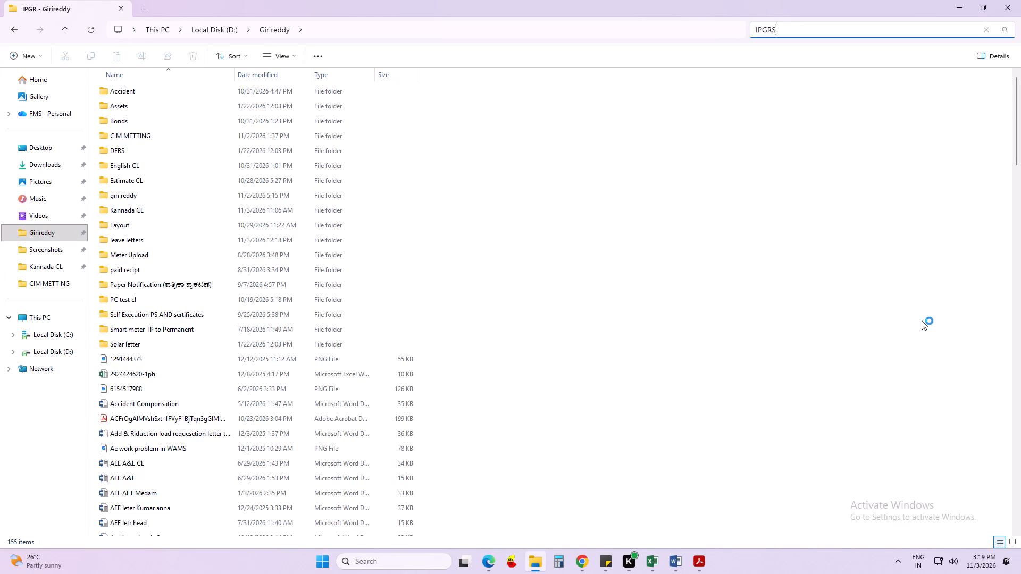
Search the Girireddy folder for IPGRS and open the "IPGRS complaint reply" document.
key(Return)
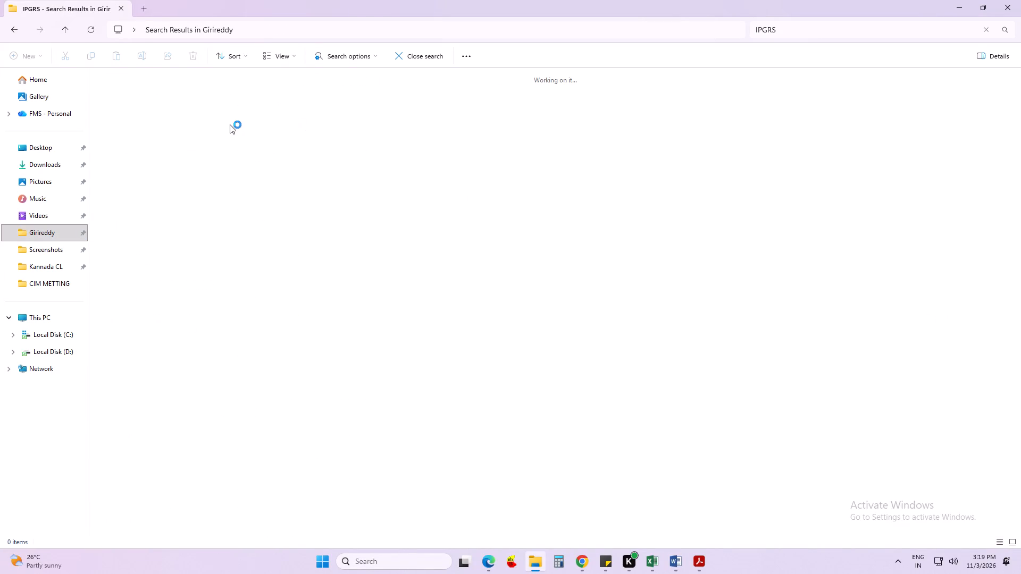
double_click(202, 82)
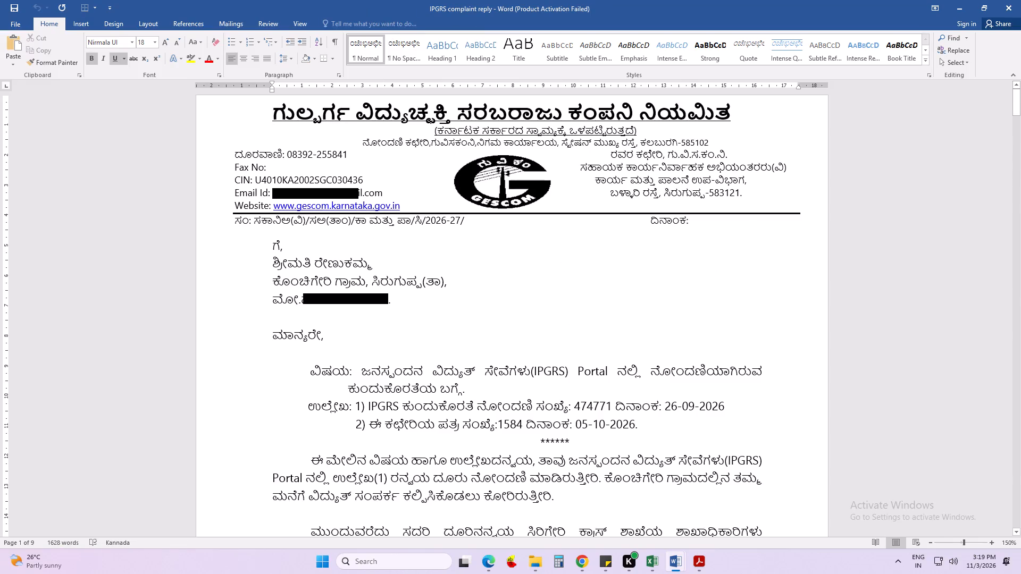
Copy the entire first reply letter, from the company letterhead through the numbered copy-to list at its end.
key(ctrl+Down)
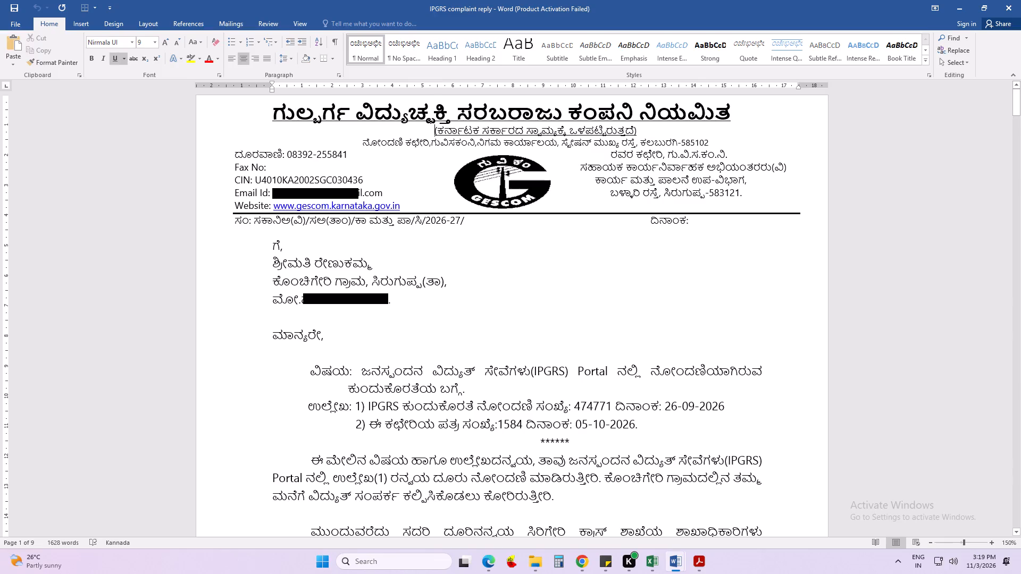
key(Up)
key(Left)
key(Left)
key(Left)
key(Left)
key(Left)
key(Left)
key(Left)
key(Left)
key(Left)
key(Left)
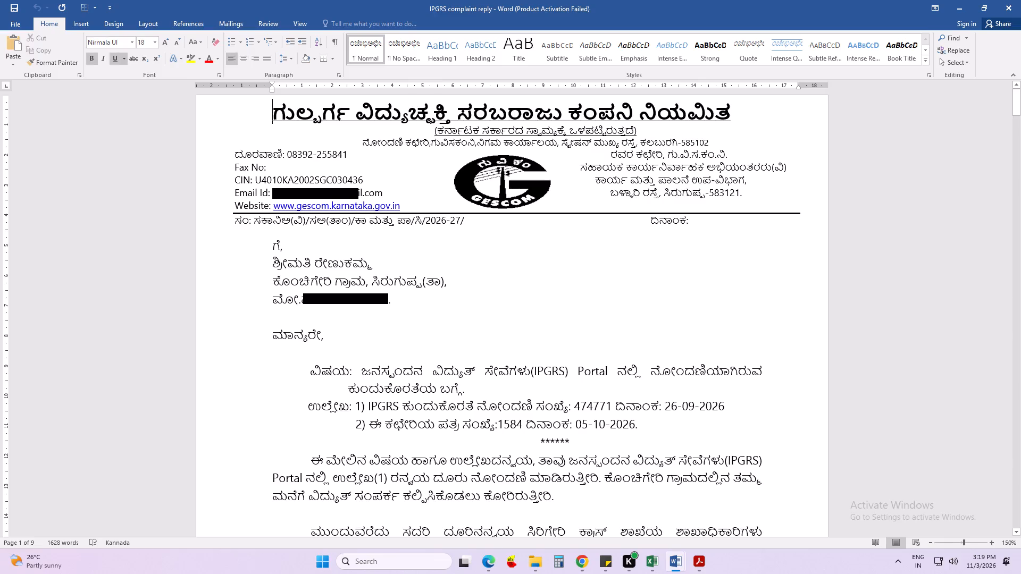
key(ctrl+shift+Down)
key(ctrl+shift+Down)
key(ctrl+shift+Down)
key(ctrl+shift+Down)
key(ctrl+shift+Down)
key(ctrl+shift+Down)
key(ctrl+shift+Down)
key(ctrl+shift+Down)
key(ctrl+shift+Down)
key(ctrl+shift+Down)
key(ctrl+shift+Down)
key(ctrl+shift+Down)
key(ctrl+shift+Down)
key(ctrl+shift+Down)
key(ctrl+shift+Down)
key(ctrl+shift+Down)
key(ctrl+shift+Down)
key(ctrl+shift+Down)
key(ctrl+shift+Down)
key(ctrl+shift+Down)
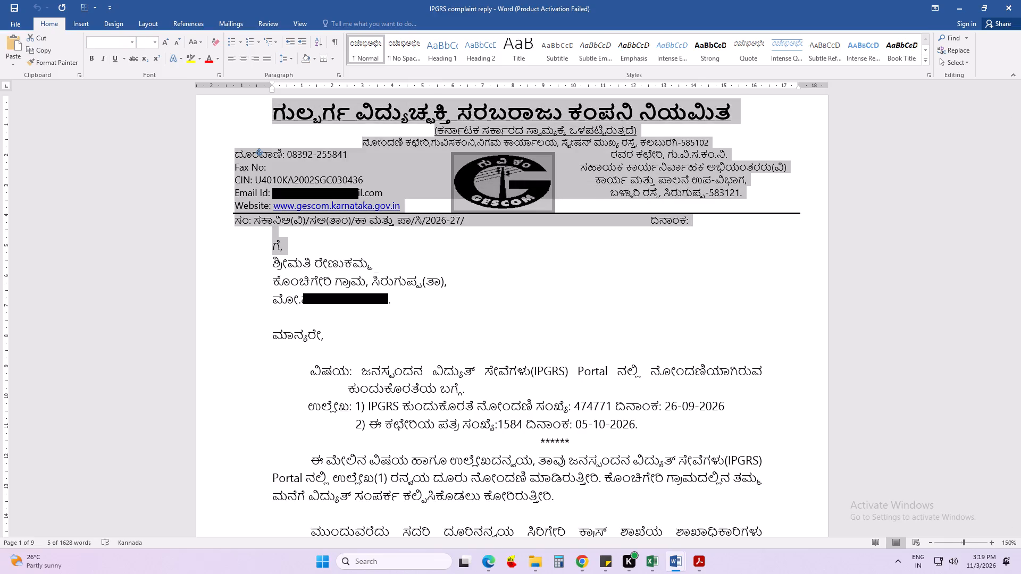
key(ctrl+shift+Down)
key(ctrl+shift+Up)
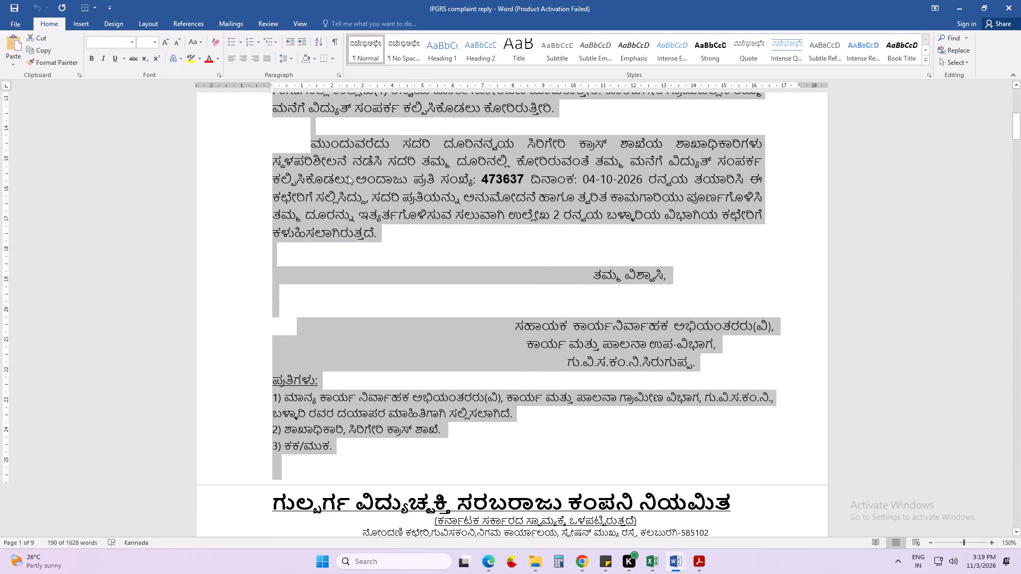
key(ctrl+shift+Up)
key(ctrl+c)
Paste the copied letter at the very start of the document, before the existing letterhead, and add a paragraph break after it.
scroll(250, 114, up, 2)
scroll(250, 114, down, 1)
scroll(250, 114, up, 3)
scroll(252, 100, down, 1)
scroll(258, 103, up, 1)
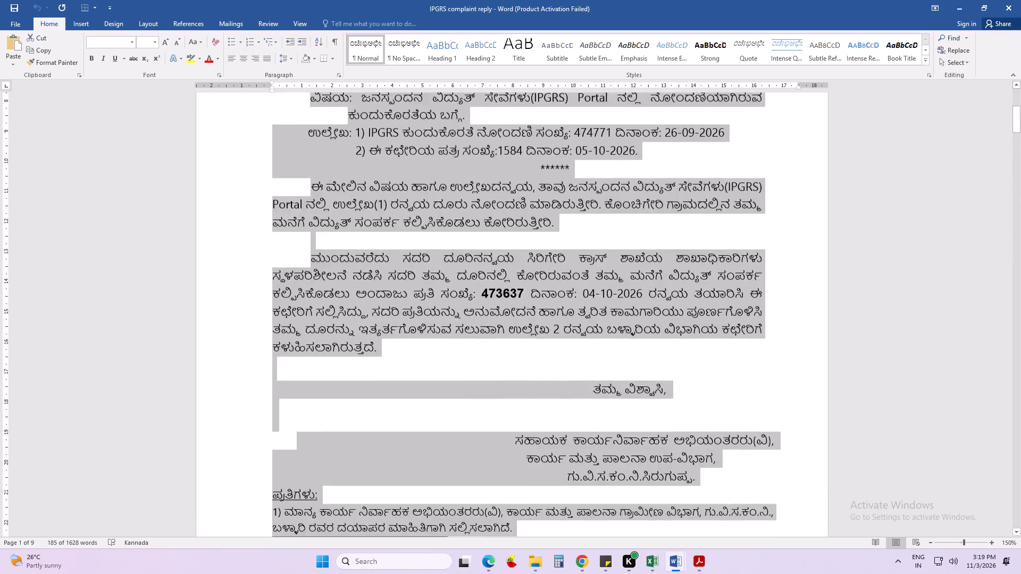
scroll(262, 105, up, 10)
click(275, 120)
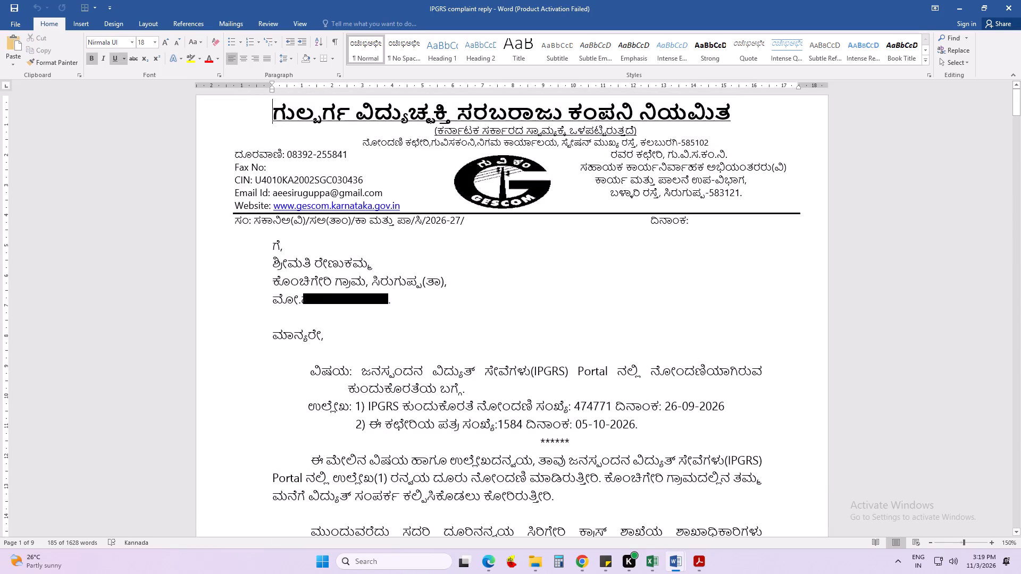
key(ctrl+v)
key(Return)
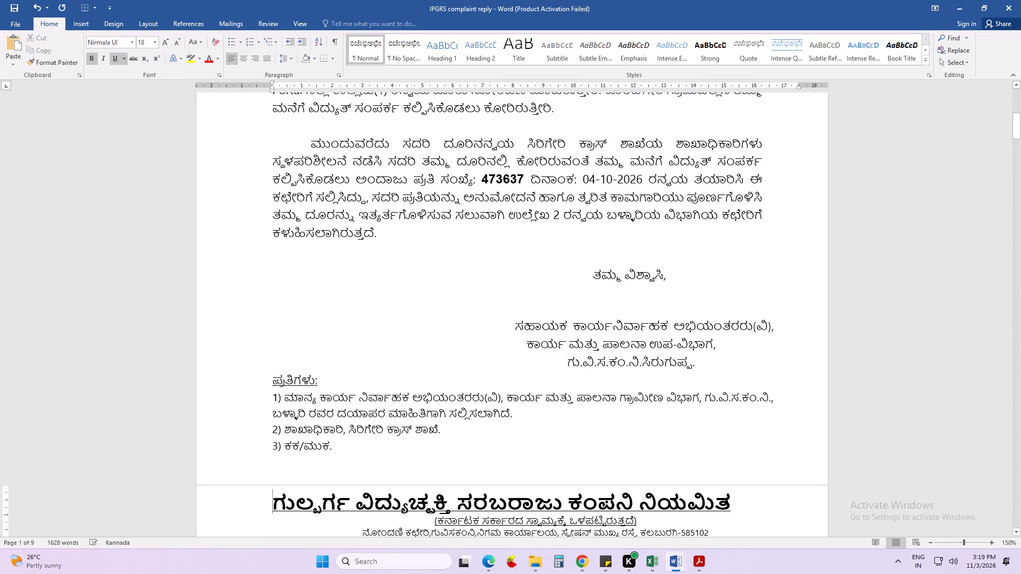
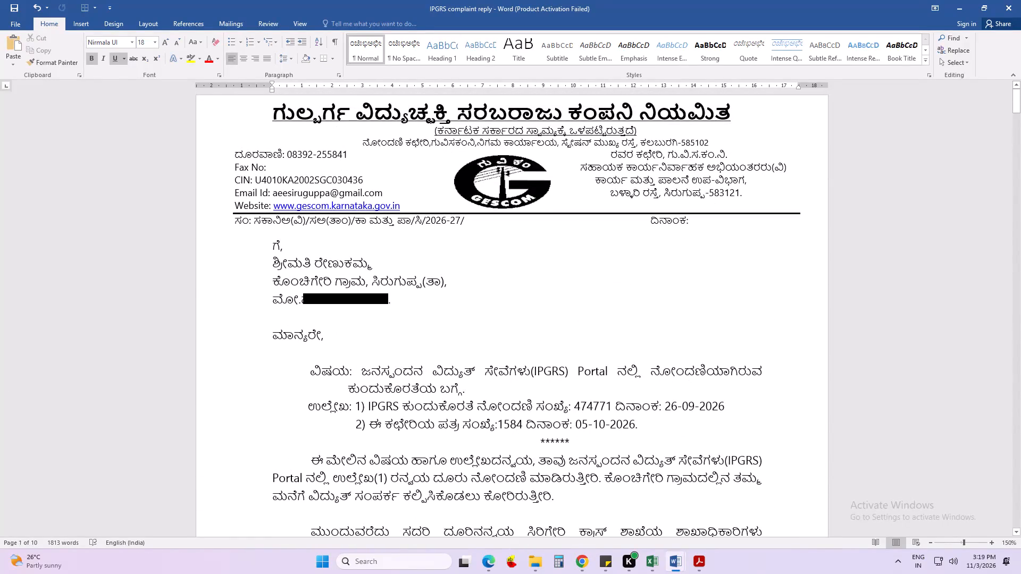
Review the first IPGRS complaint reply letter, moving through its subject line up to "Portal" and on to the references and body.
scroll(416, 261, up, 2)
scroll(457, 348, down, 2)
click(397, 295)
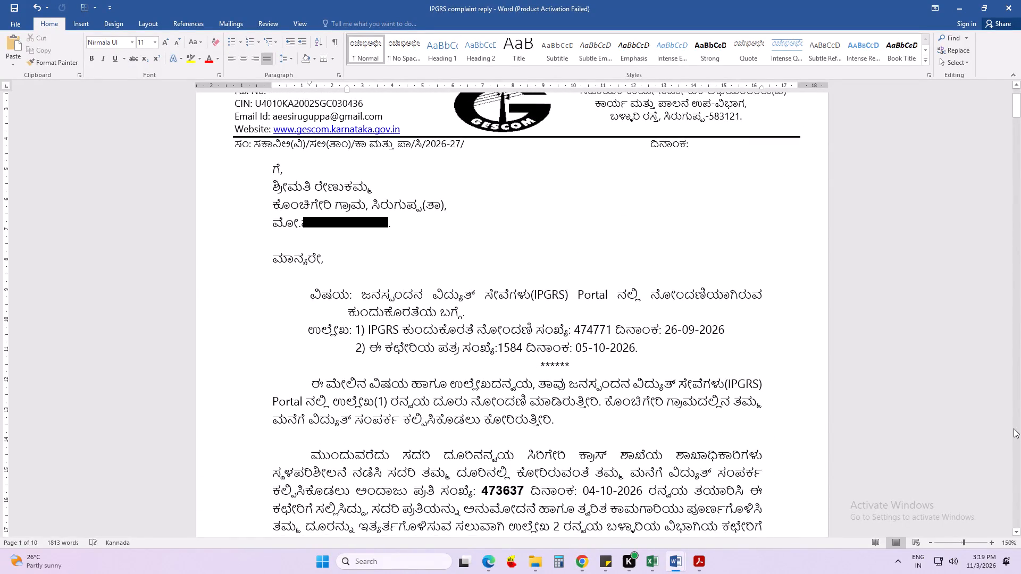
key(Right)
key(Right)
key(Right)
key(Right)
key(Right)
key(Right)
key(Right)
key(Right)
key(Right)
key(Right)
key(Right)
key(Right)
key(Right)
key(Right)
key(Right)
key(Right)
key(Right)
key(Right)
key(Right)
key(Right)
key(Right)
key(Right)
scroll(816, 399, down, 1)
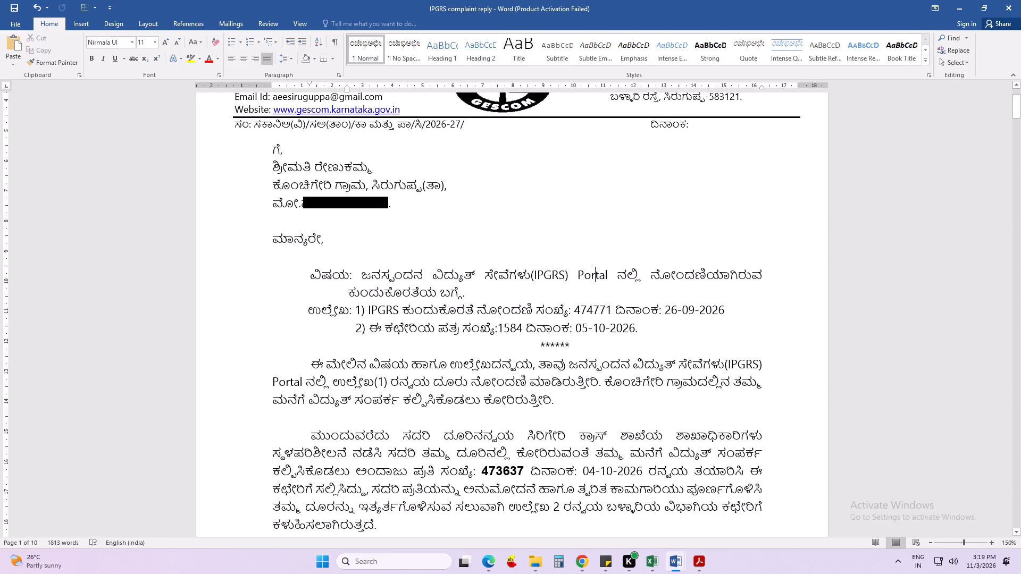
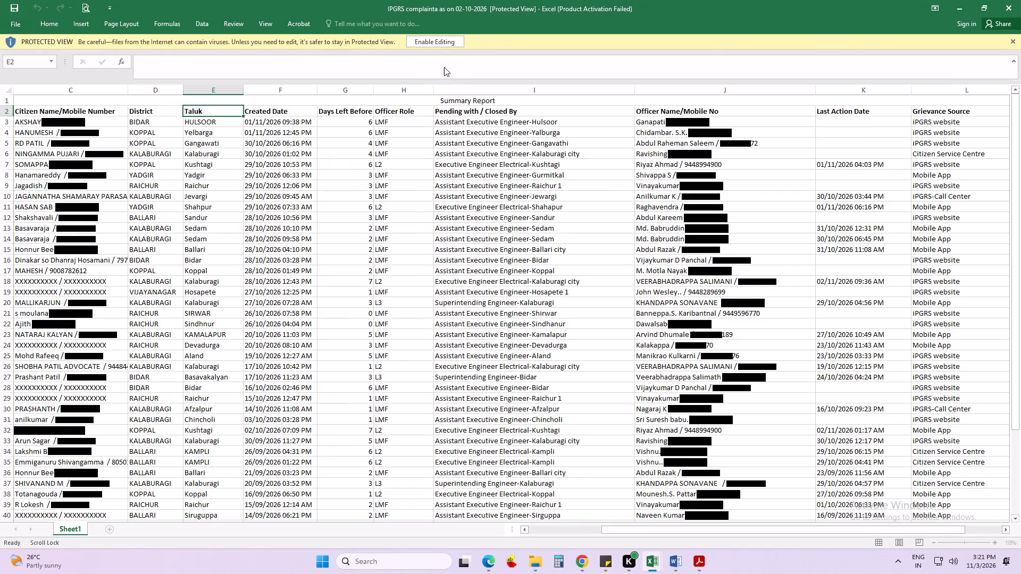
Try to enable editing of the IPGRS complaints workbook opened in Protected View.
click(452, 36)
click(450, 39)
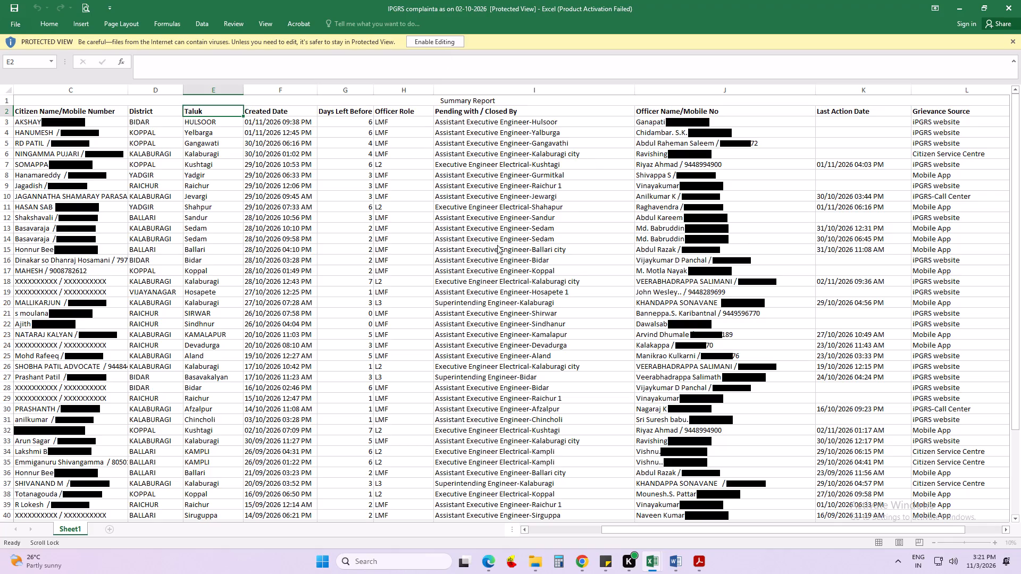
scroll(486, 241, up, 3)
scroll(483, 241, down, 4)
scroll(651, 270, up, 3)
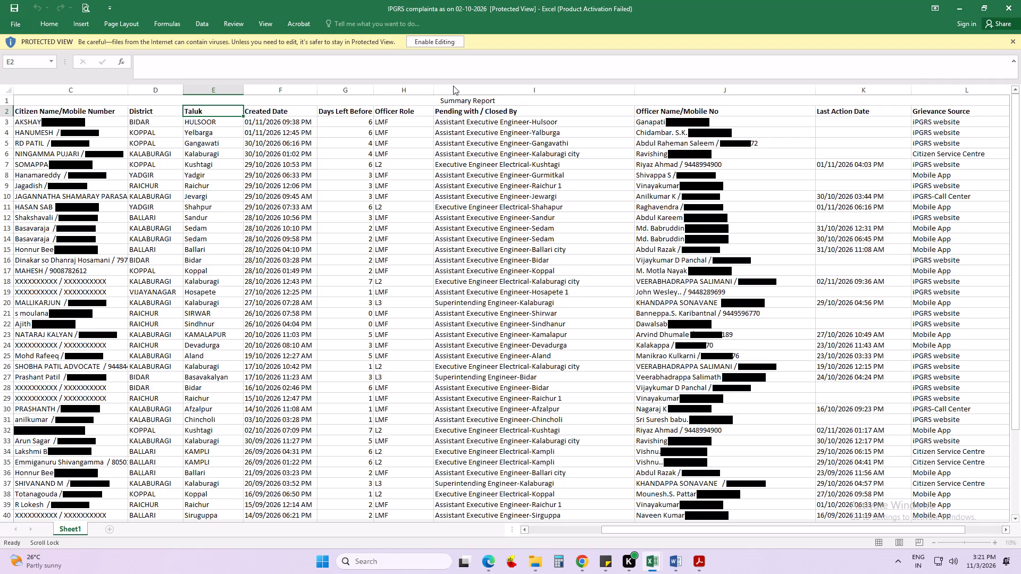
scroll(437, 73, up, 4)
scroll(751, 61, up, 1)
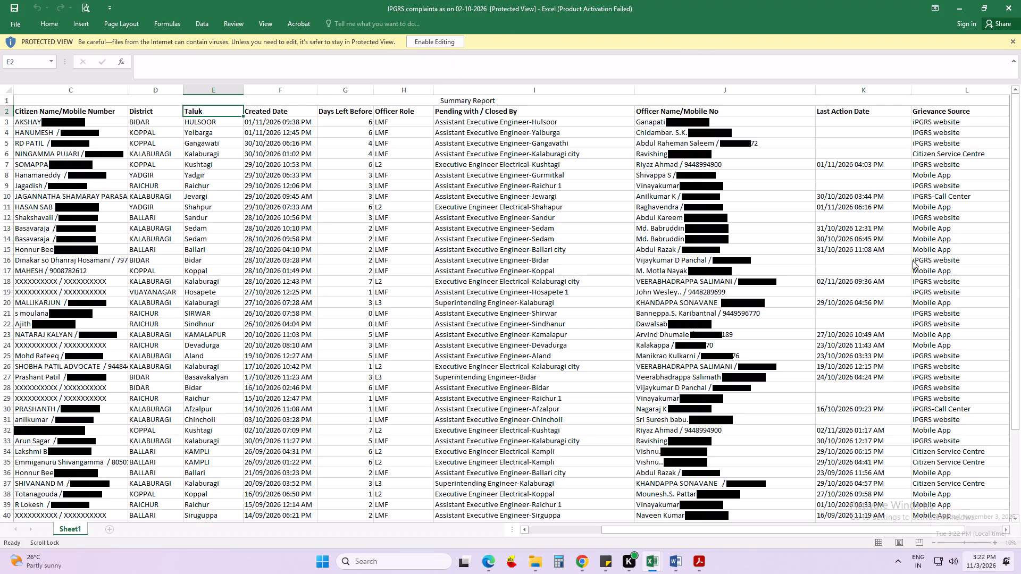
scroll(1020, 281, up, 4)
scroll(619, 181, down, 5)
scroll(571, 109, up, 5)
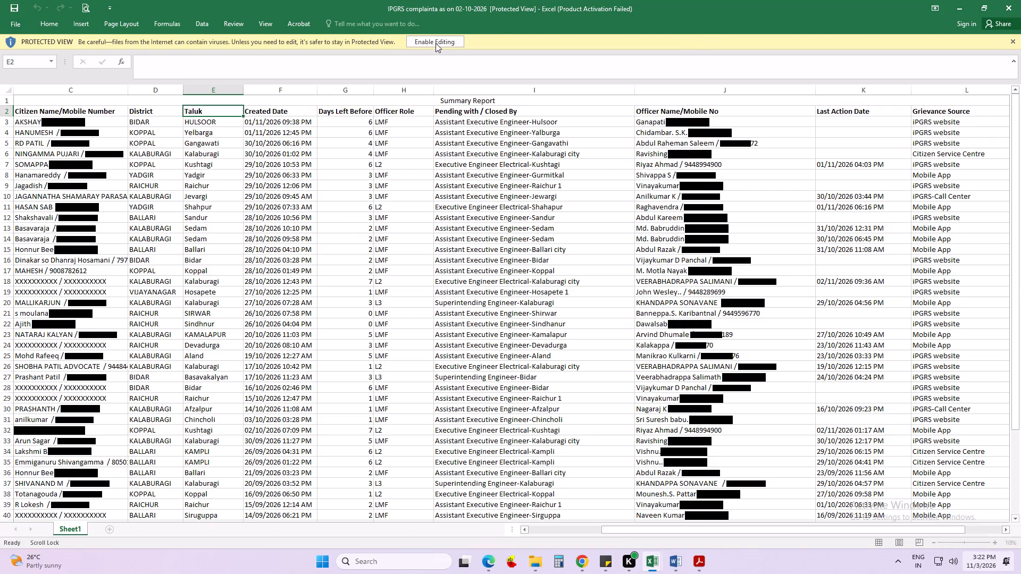
Enable editing for the protected IPGRS complaints workbook dated 02-10-2026.
click(436, 43)
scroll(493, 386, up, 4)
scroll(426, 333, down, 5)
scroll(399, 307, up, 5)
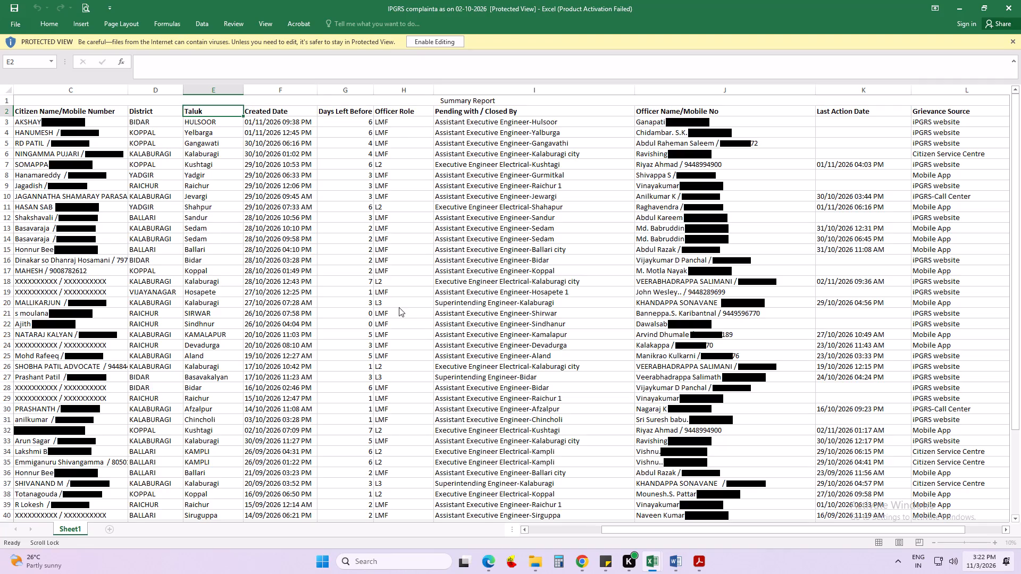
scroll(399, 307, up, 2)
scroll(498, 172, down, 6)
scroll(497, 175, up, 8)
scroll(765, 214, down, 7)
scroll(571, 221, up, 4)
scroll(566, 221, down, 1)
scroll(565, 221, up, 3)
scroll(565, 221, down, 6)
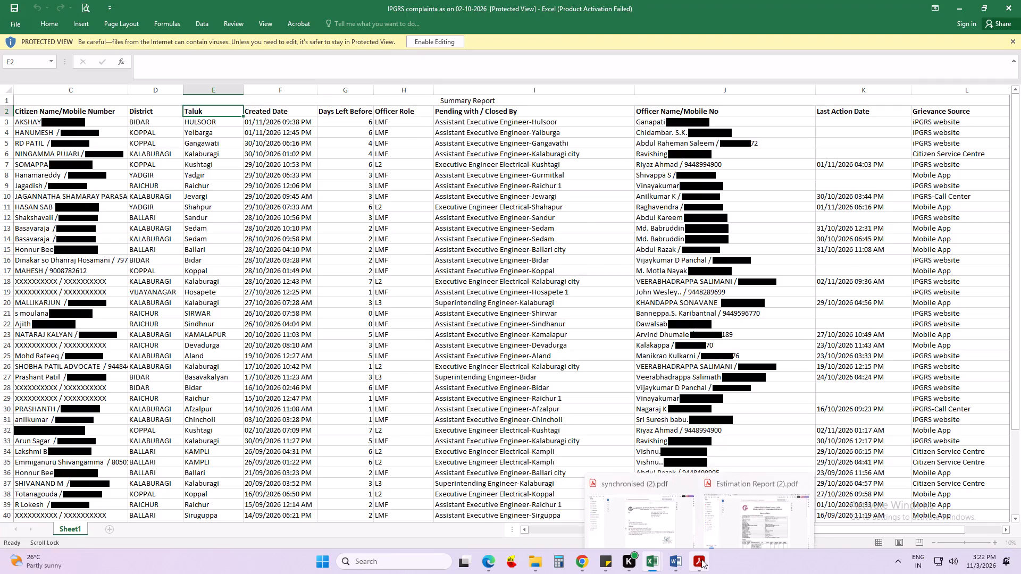
Close the open PDF documents "Estimation Report (2).pdf" and "synchronised (2).pdf".
click(802, 474)
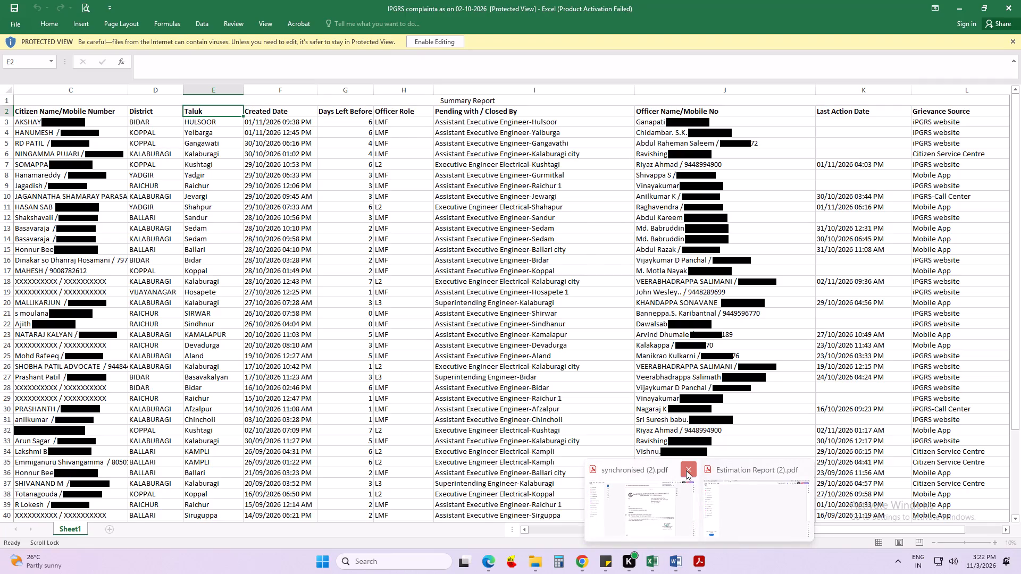
click(687, 470)
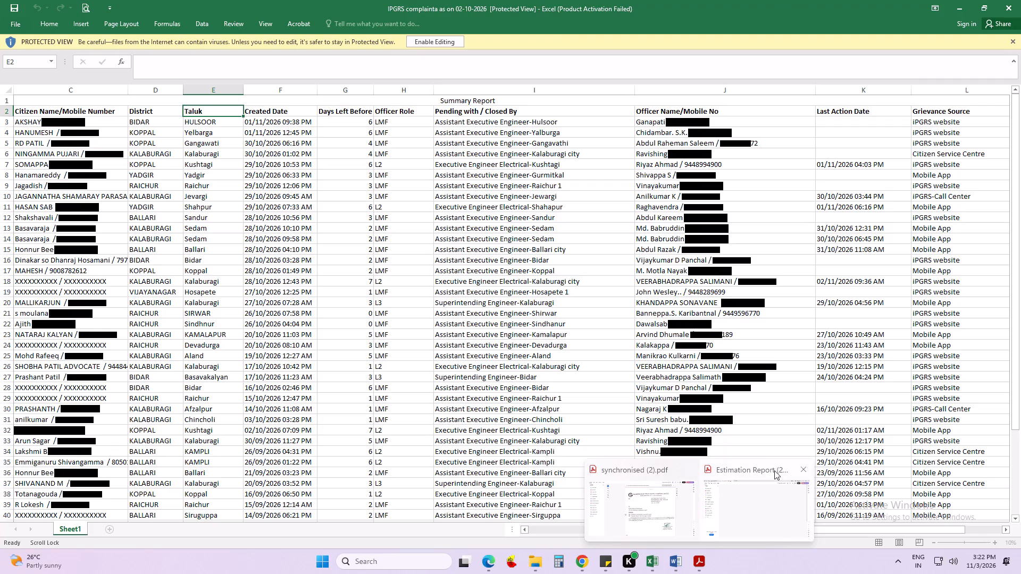
click(808, 461)
click(690, 469)
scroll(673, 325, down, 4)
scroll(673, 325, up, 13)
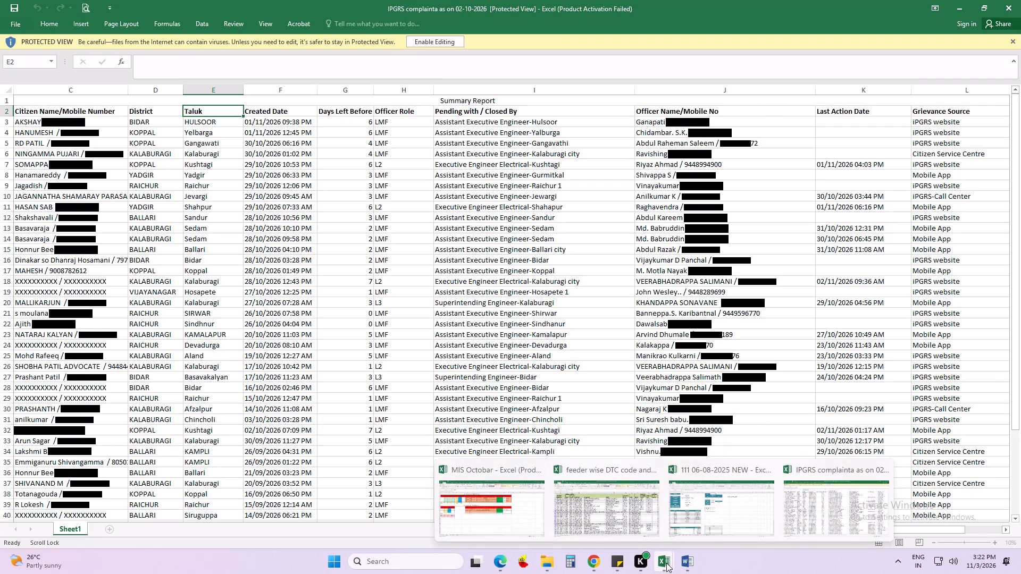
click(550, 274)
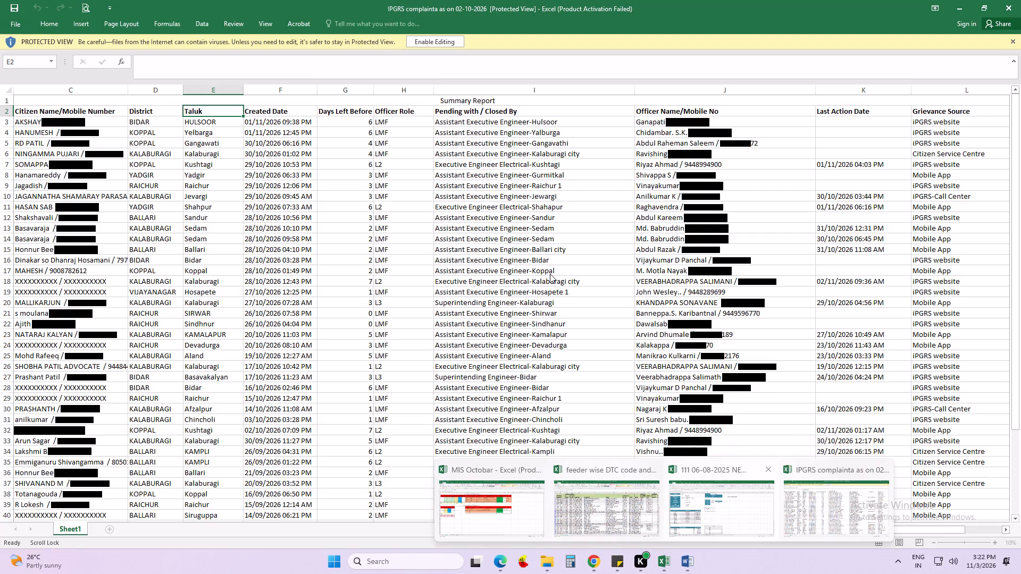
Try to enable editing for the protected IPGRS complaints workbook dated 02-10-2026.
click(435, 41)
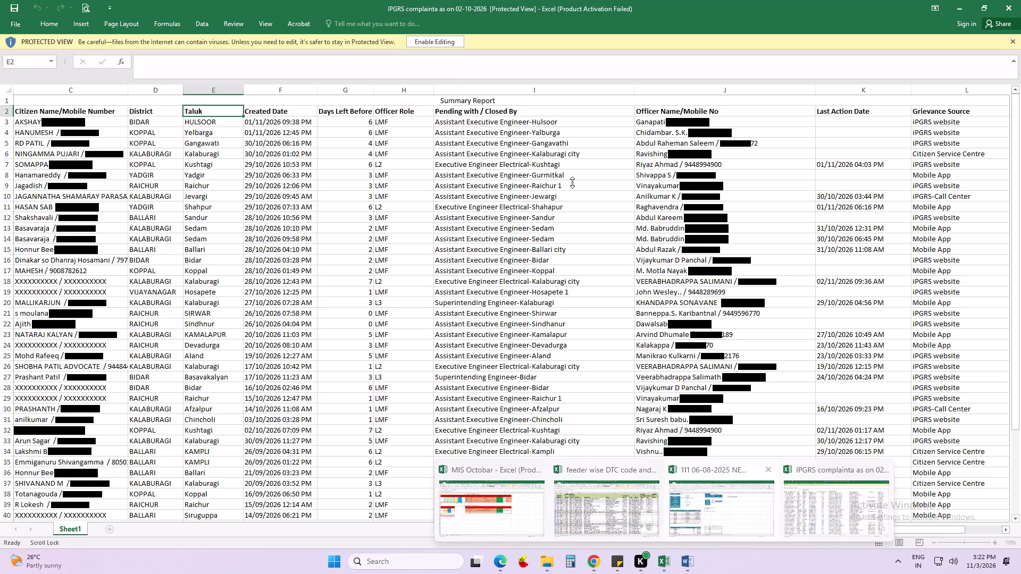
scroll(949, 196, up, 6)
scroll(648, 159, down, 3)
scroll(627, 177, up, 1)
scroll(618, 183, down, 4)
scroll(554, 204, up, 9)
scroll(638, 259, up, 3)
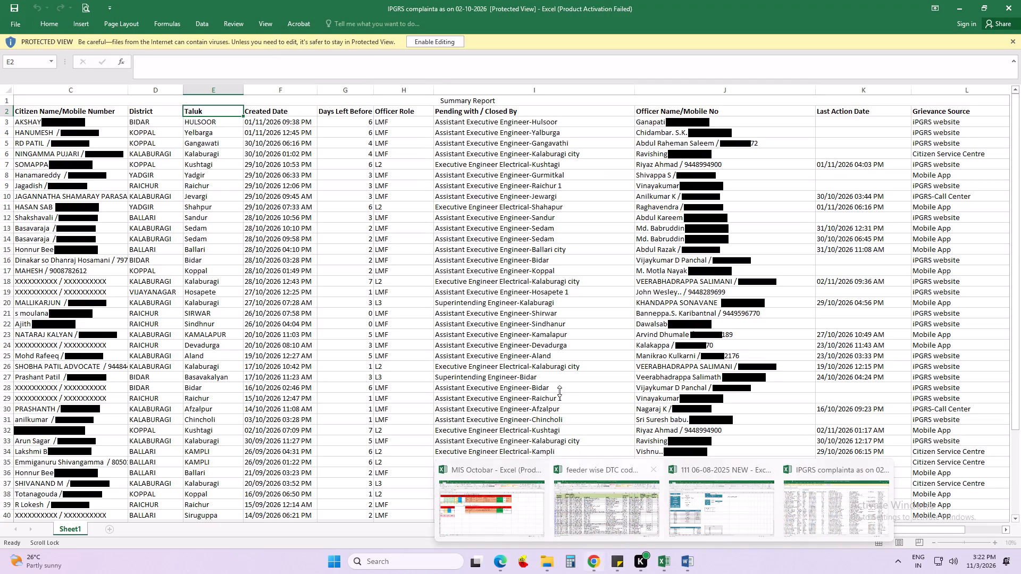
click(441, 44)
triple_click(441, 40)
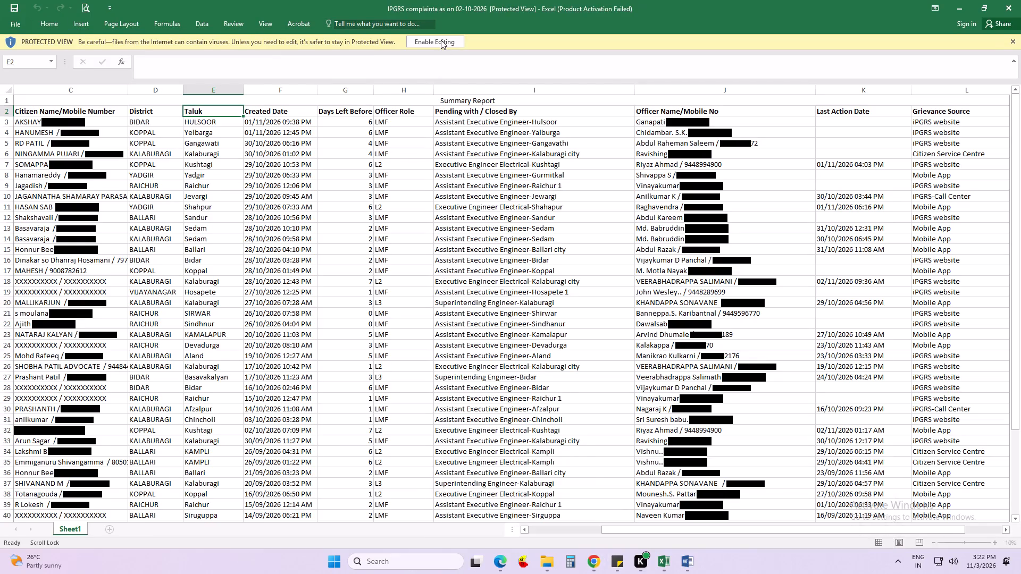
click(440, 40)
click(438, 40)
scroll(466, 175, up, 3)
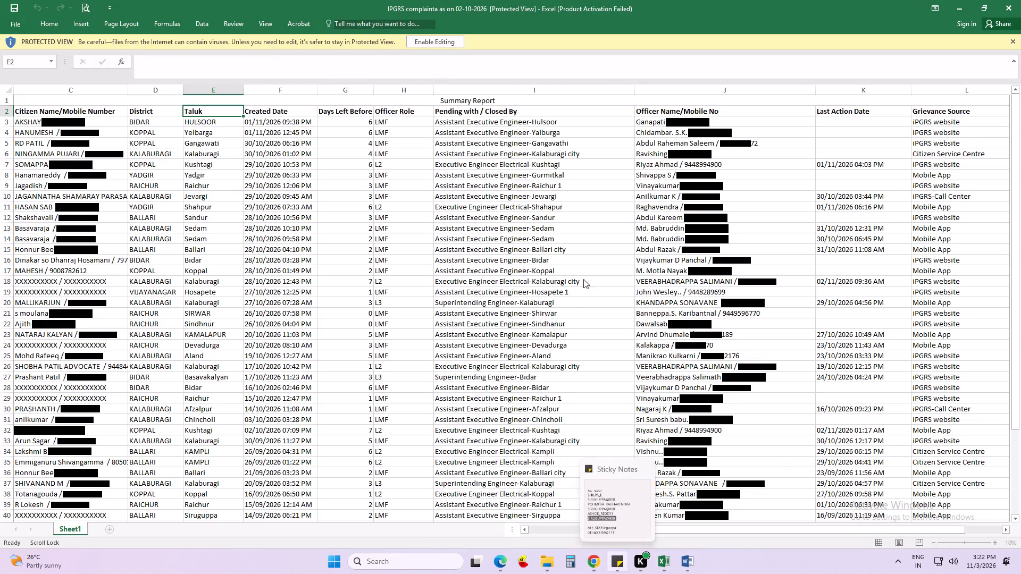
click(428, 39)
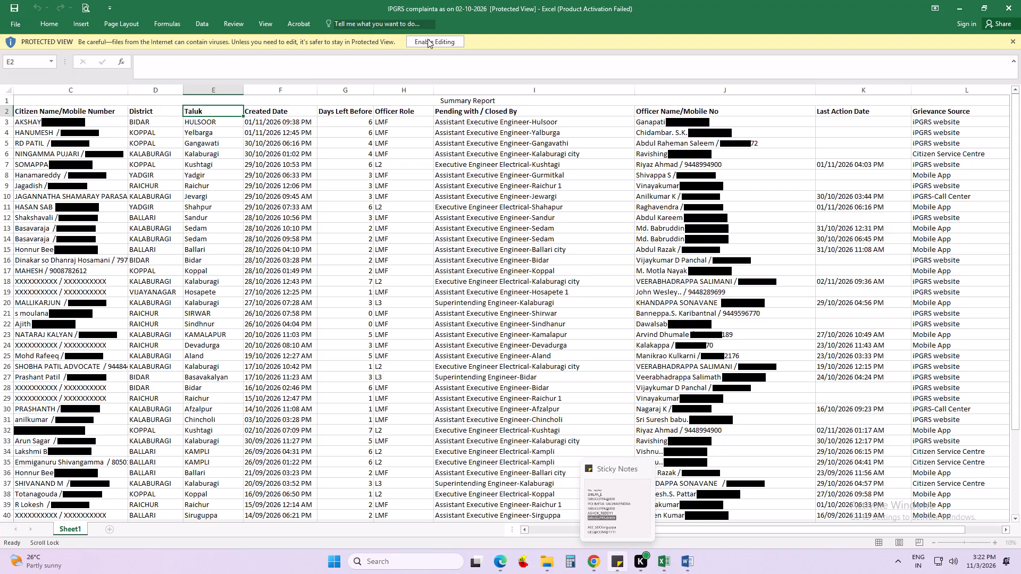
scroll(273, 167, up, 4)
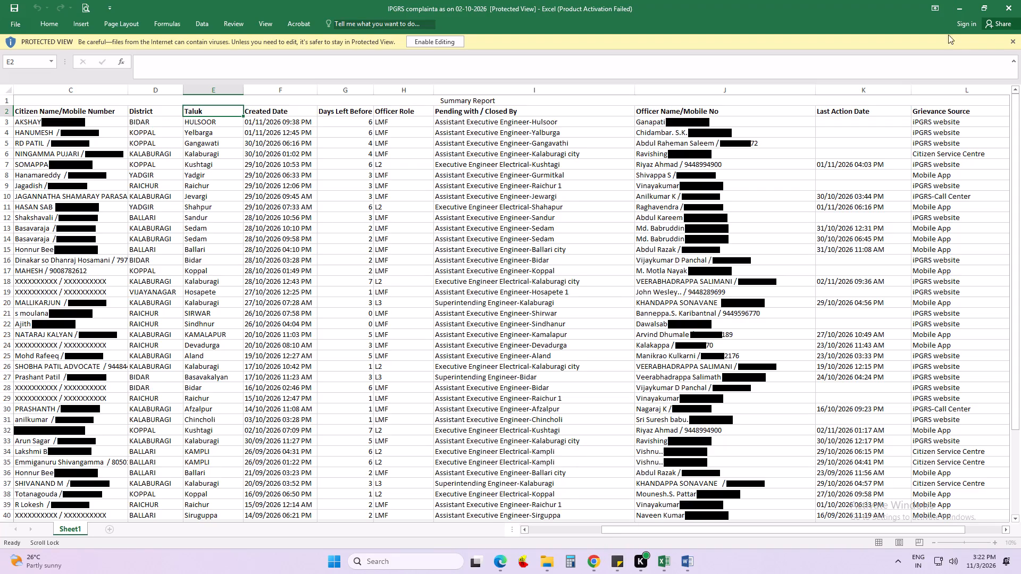
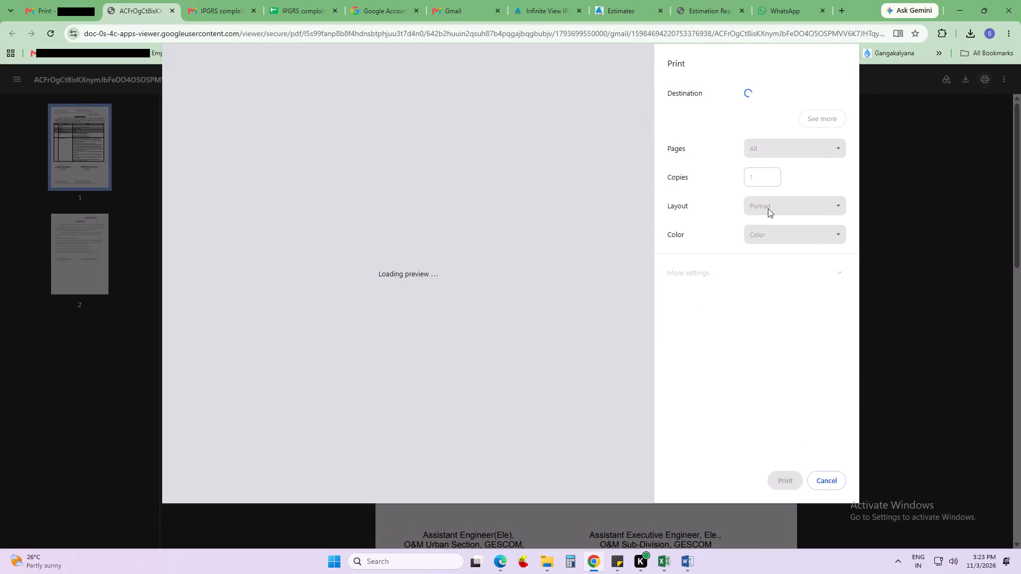
Print the Summery Report PDF dated 03.11.2026 for the HT2(b) installation.
click(789, 487)
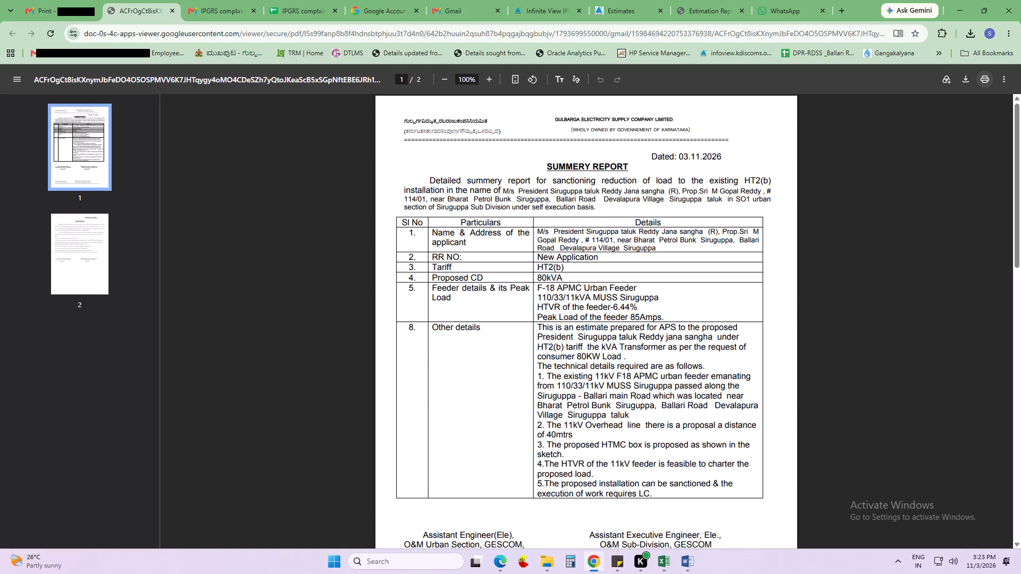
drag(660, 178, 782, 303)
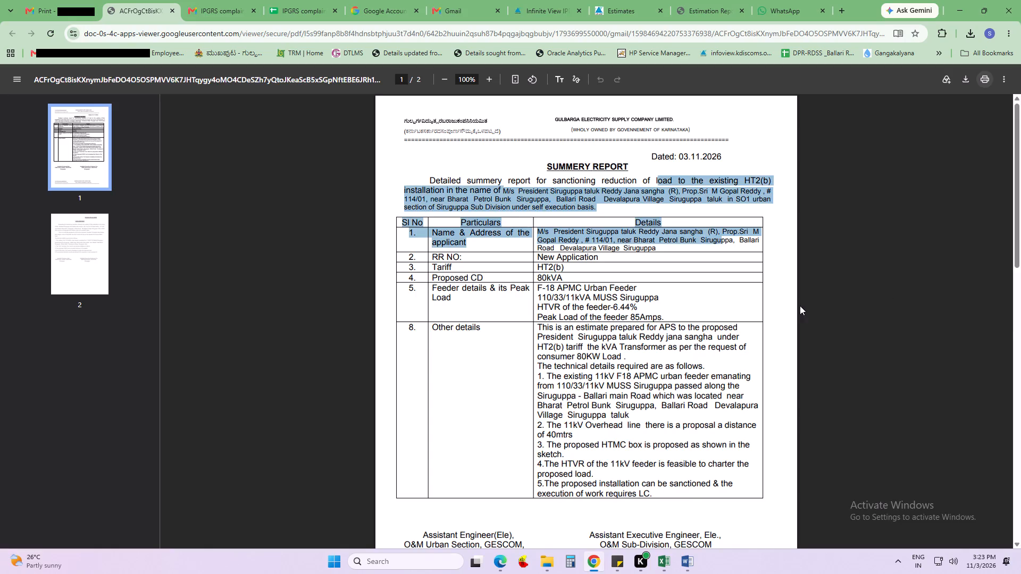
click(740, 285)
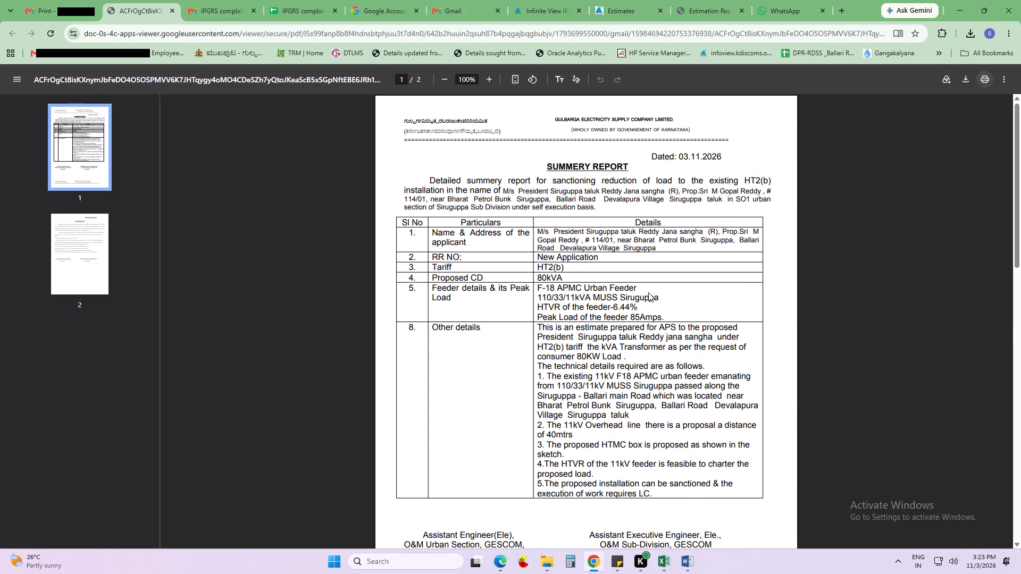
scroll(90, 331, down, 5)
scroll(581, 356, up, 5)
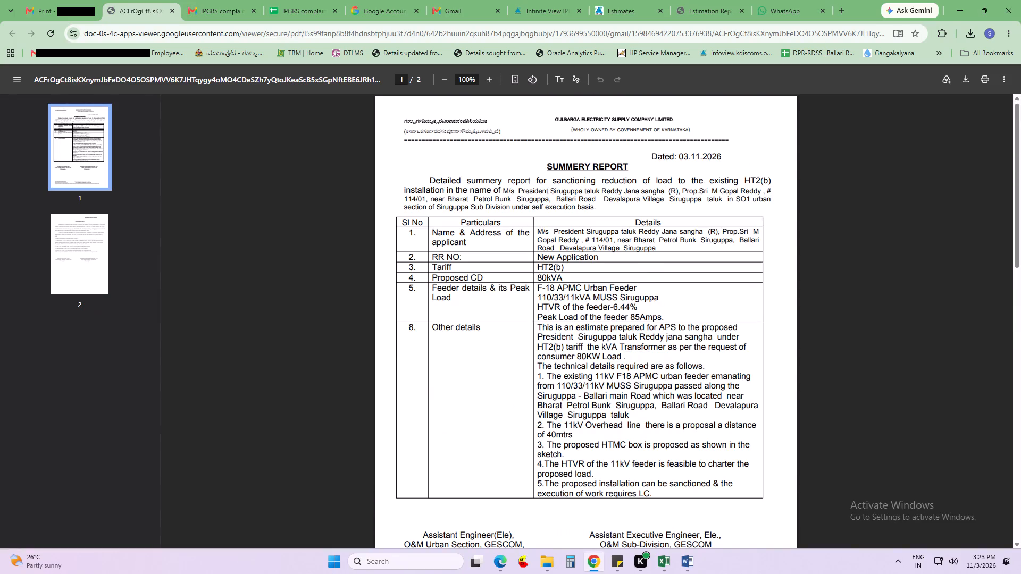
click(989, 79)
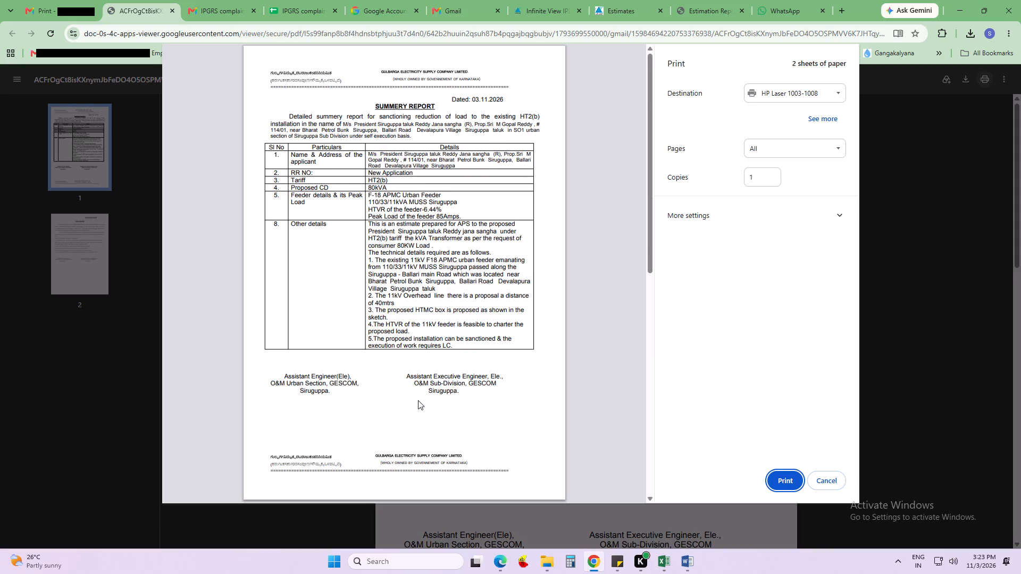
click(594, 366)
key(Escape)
Review the Field Report page and the signature section of the Summery Report for the HT2(b) installation.
scroll(578, 412, down, 10)
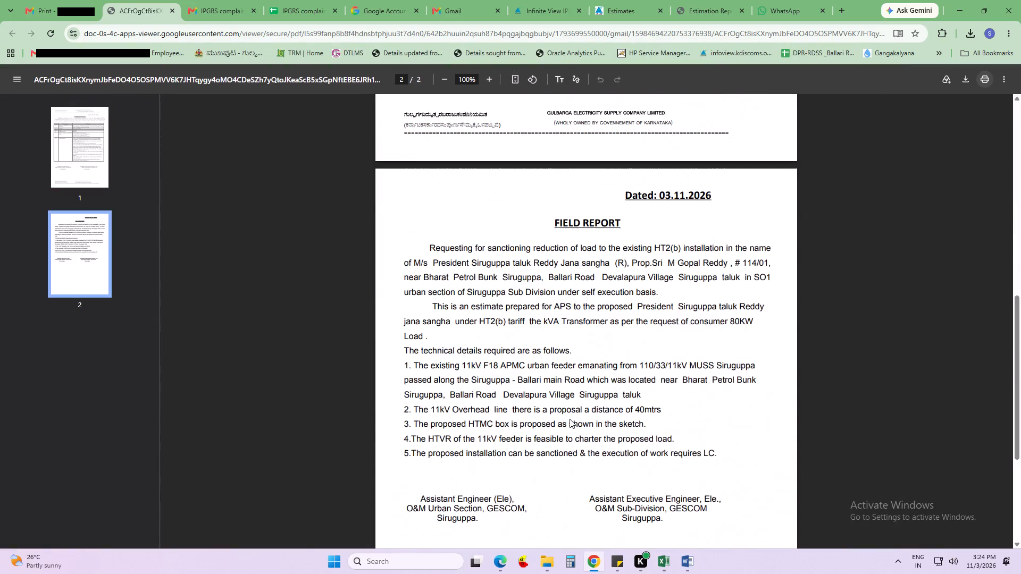
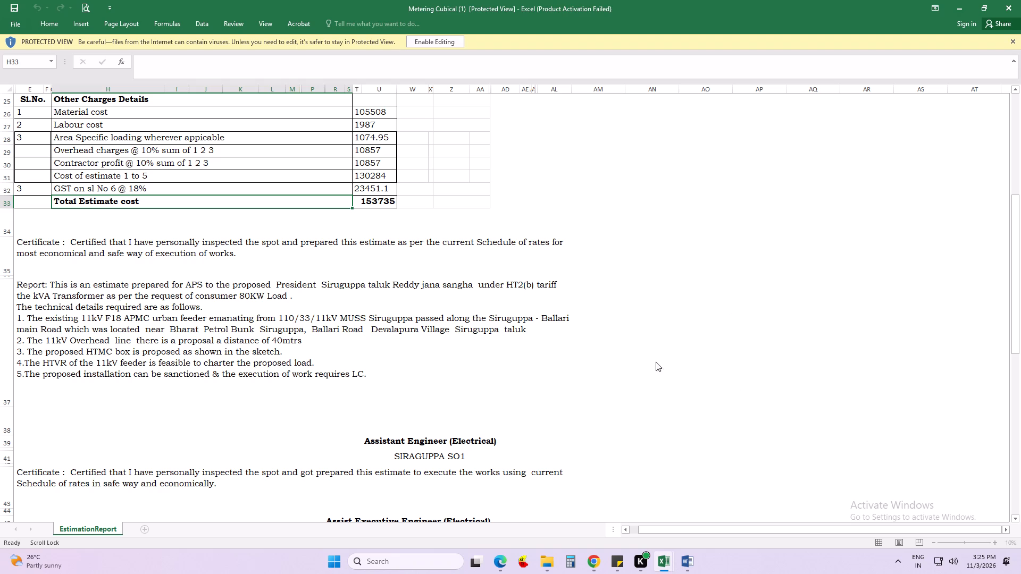
Try to enable editing of the protected Metering Cubical estimate workbook.
scroll(656, 362, up, 1)
click(437, 38)
Review the Metering Cubical estimate for the HT2(b) installation, from its heading and cost tables to the certificate and technical report.
scroll(467, 261, up, 4)
scroll(110, 292, up, 3)
scroll(309, 324, down, 5)
scroll(409, 462, up, 4)
scroll(527, 419, down, 4)
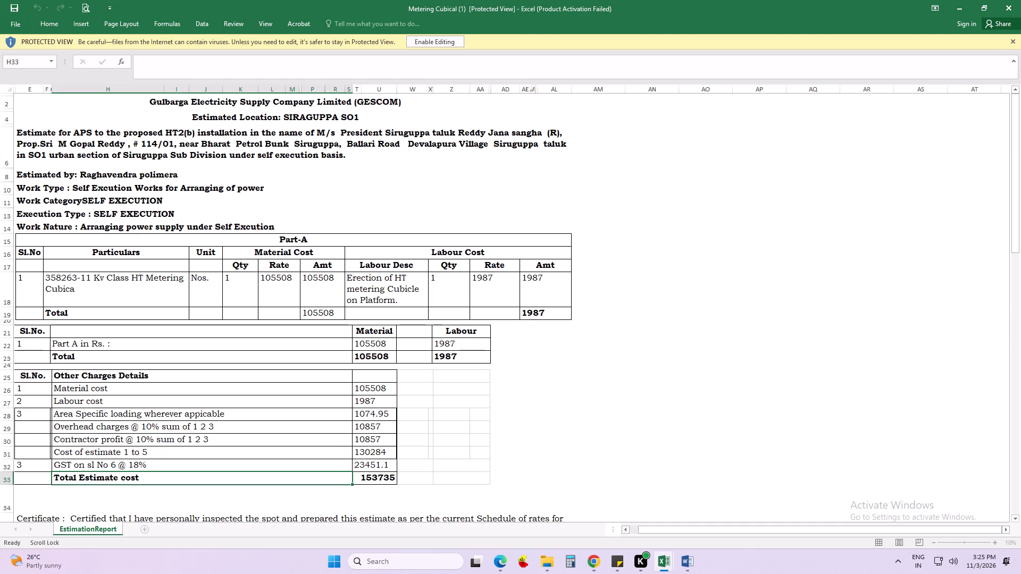
scroll(527, 419, up, 4)
scroll(400, 386, down, 3)
scroll(313, 360, down, 5)
scroll(224, 156, down, 6)
scroll(224, 156, up, 2)
scroll(224, 156, down, 1)
scroll(224, 156, up, 3)
scroll(396, 268, up, 5)
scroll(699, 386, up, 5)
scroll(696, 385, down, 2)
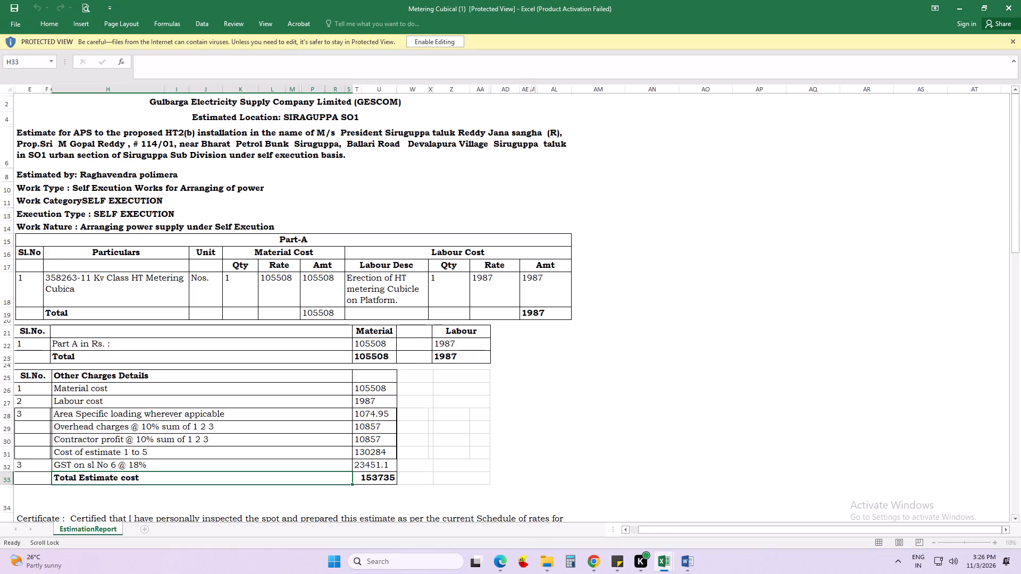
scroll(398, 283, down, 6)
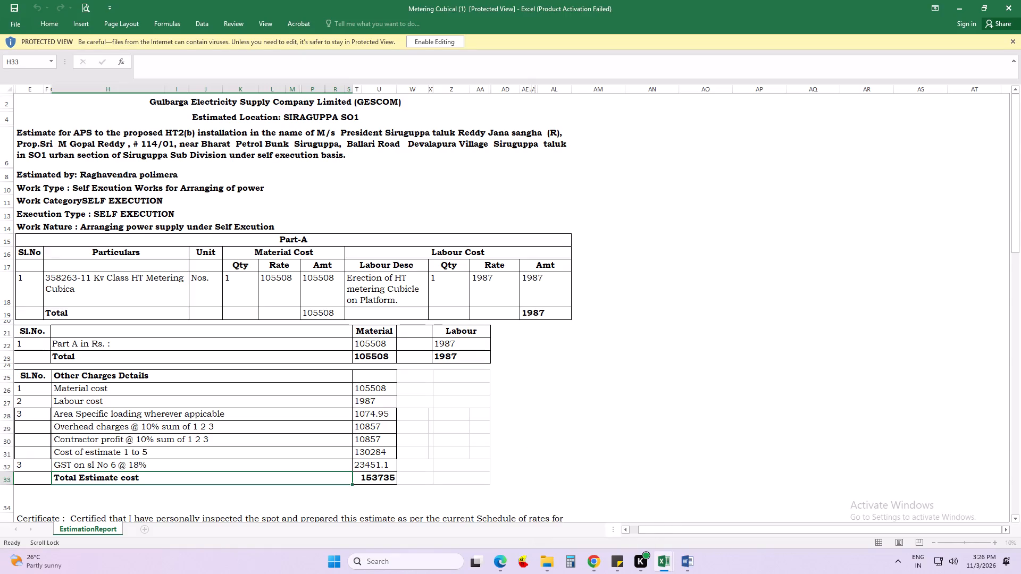
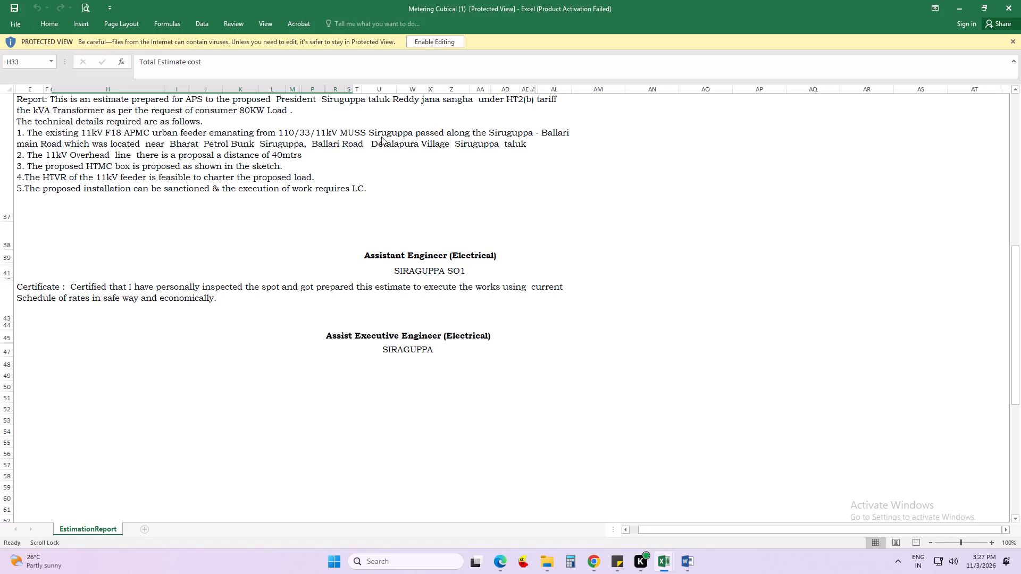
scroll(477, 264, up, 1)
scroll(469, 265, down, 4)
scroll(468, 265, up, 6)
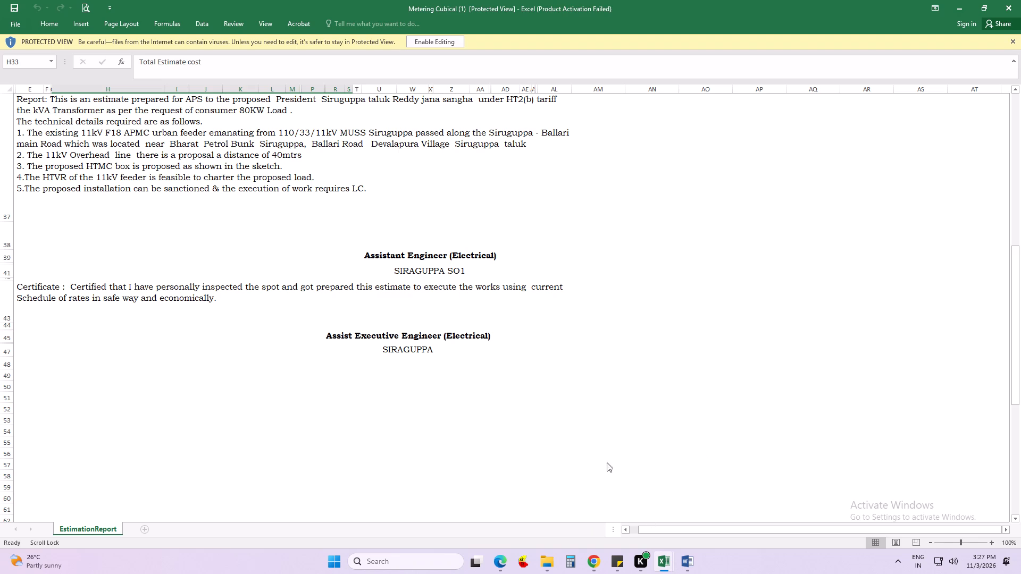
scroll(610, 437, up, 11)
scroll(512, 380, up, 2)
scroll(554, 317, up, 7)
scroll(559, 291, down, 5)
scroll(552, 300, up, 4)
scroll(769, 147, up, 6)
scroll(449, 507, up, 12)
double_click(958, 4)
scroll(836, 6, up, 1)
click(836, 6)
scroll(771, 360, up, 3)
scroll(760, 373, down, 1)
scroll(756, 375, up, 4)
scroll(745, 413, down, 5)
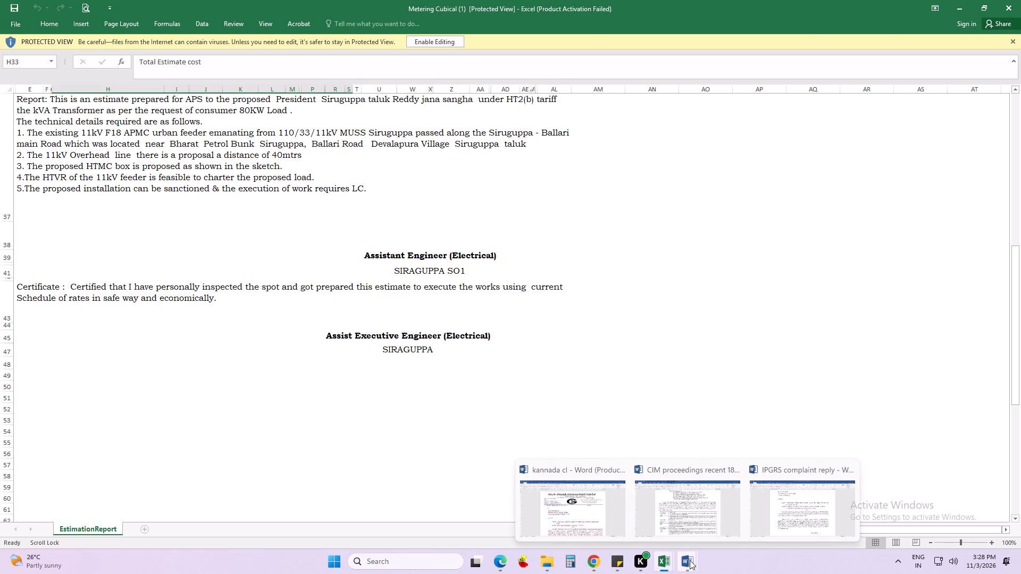
Switch to the IPGRS complaint reply document in Word and view its letterhead and opening section.
click(771, 533)
scroll(524, 363, up, 8)
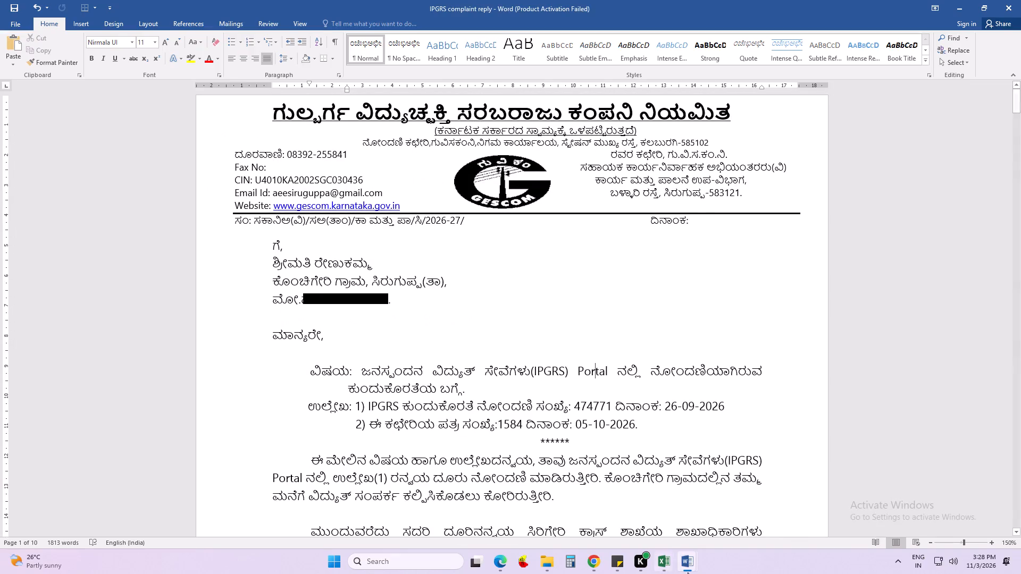
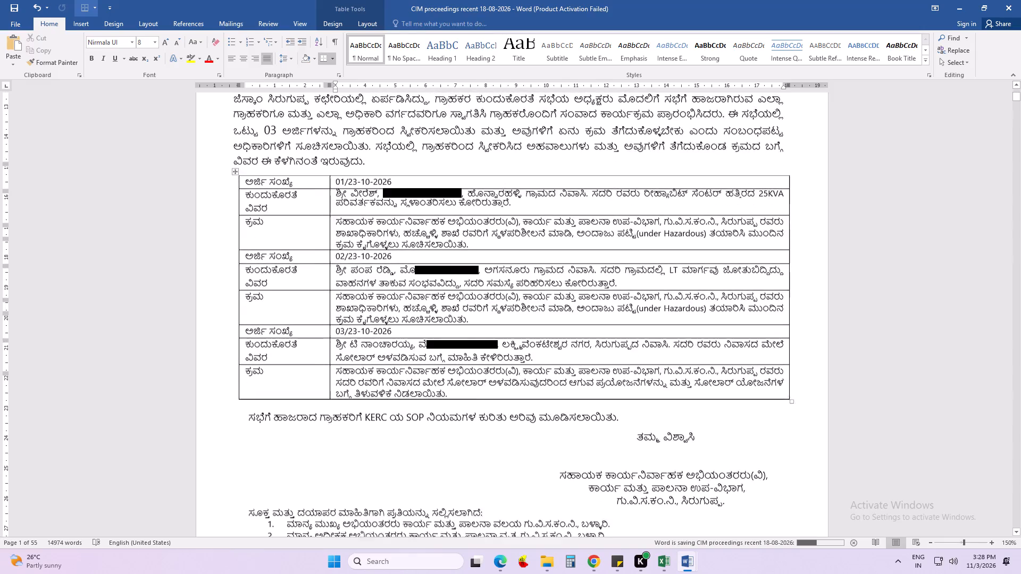
Review the first page of the 23-10-2026 CIM proceedings, from the letterhead through the grievance table to the copy-distribution list.
scroll(515, 352, down, 3)
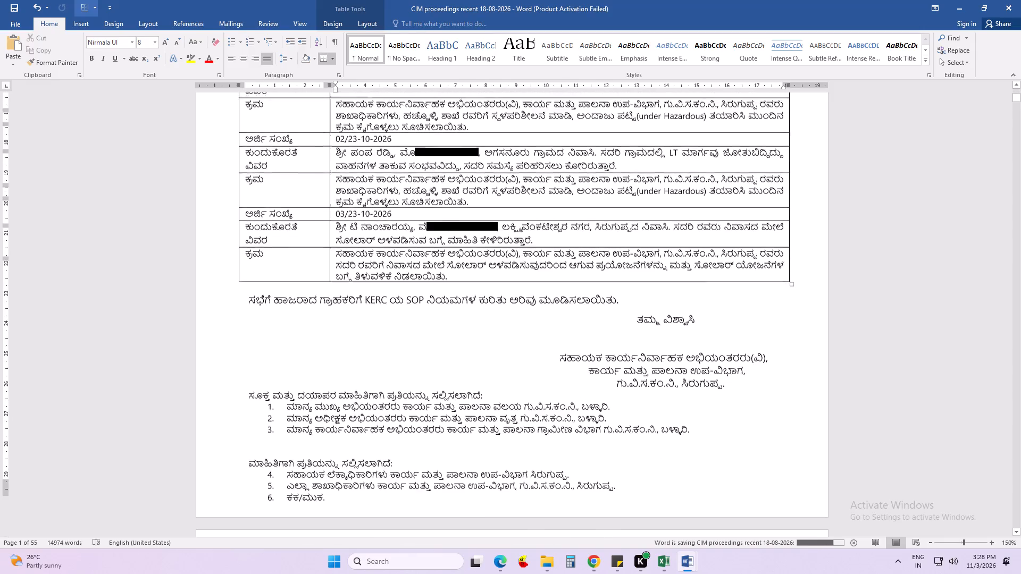
scroll(515, 352, up, 2)
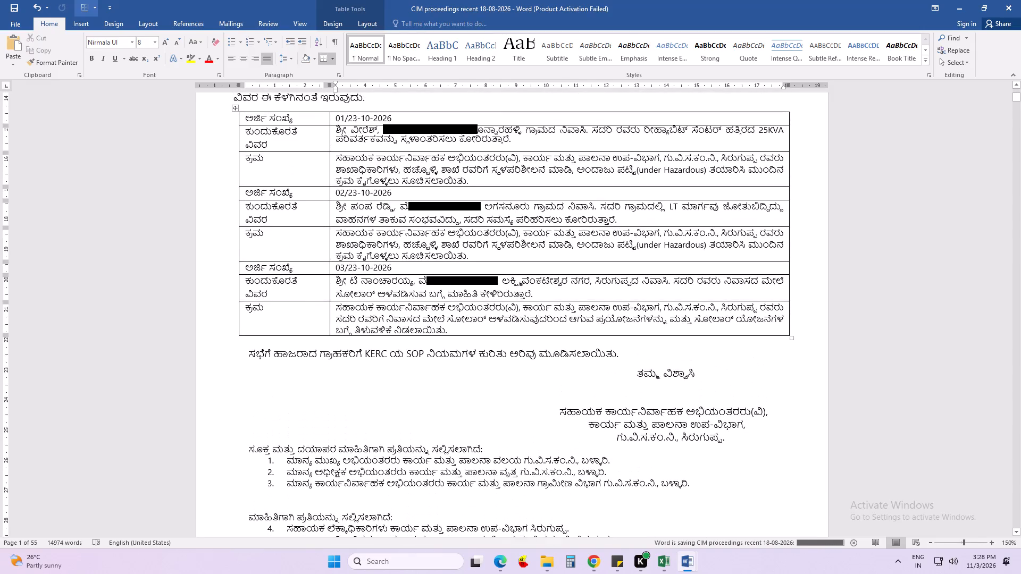
scroll(554, 368, down, 7)
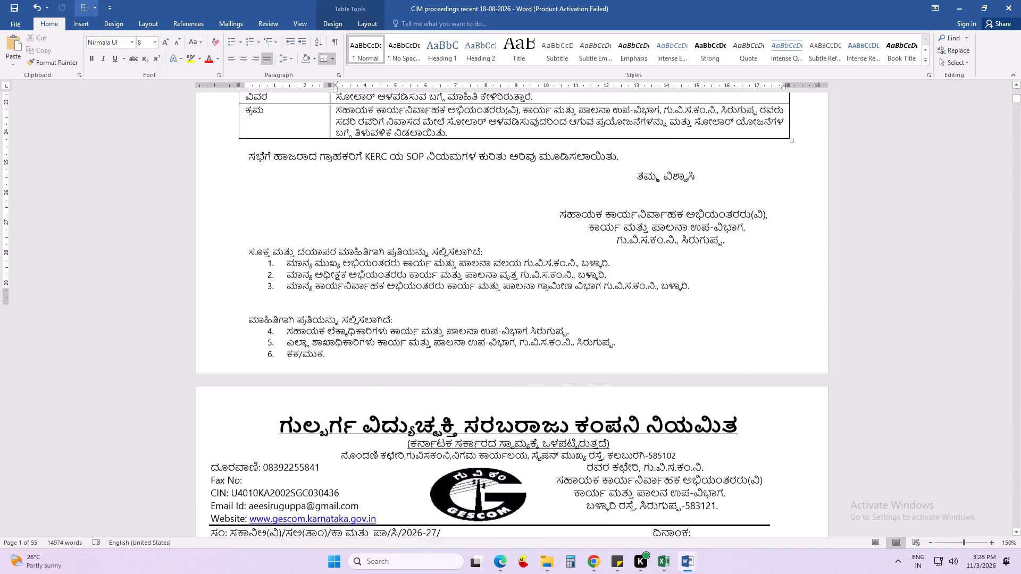
scroll(549, 369, up, 20)
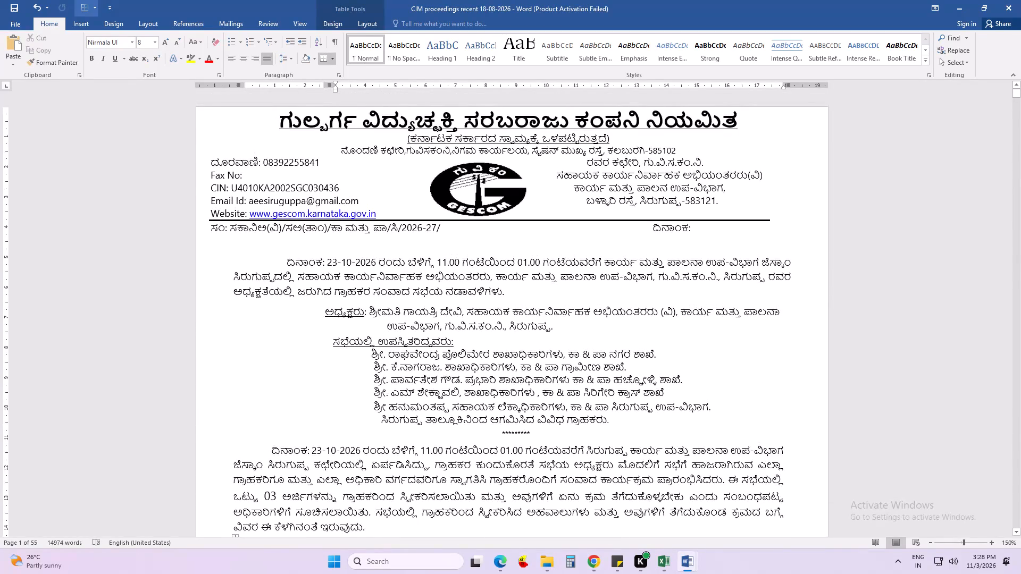
scroll(319, 390, down, 1)
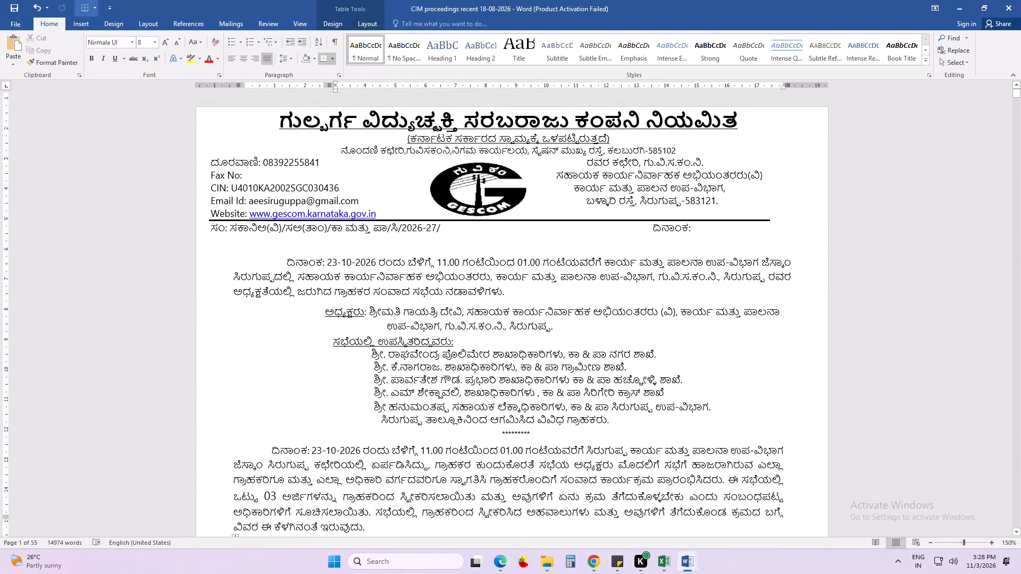
scroll(319, 390, down, 7)
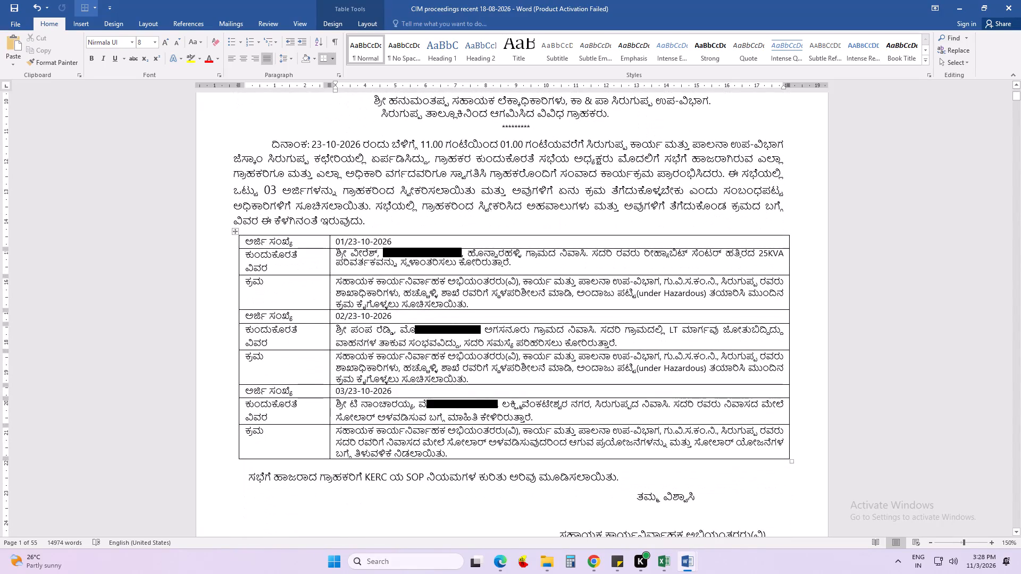
Print one copy of only page 1 of the CIM proceedings on the HP Laser 1003-1008, proceeding with the existing margins.
key(ctrl+p)
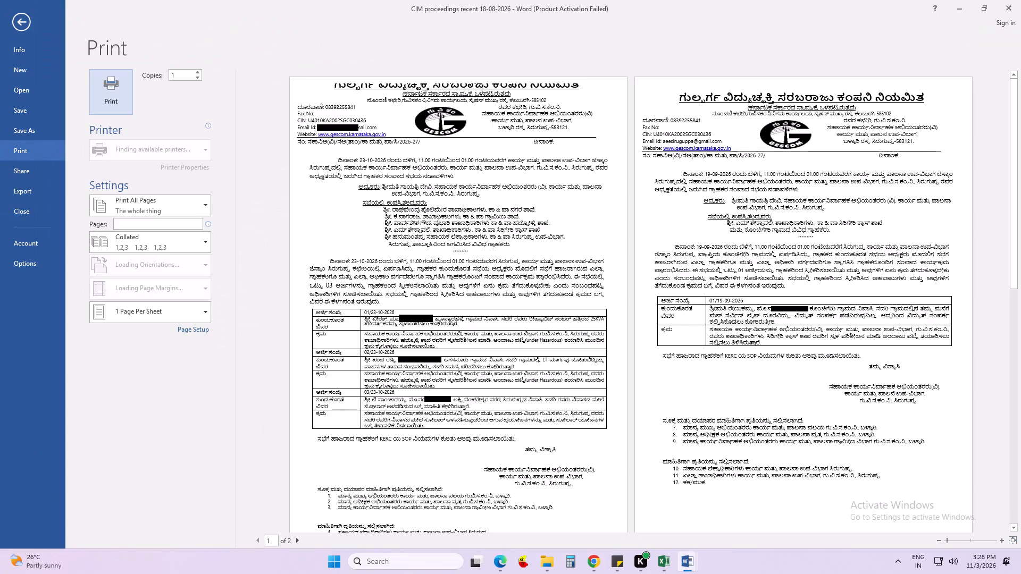
scroll(386, 242, down, 3)
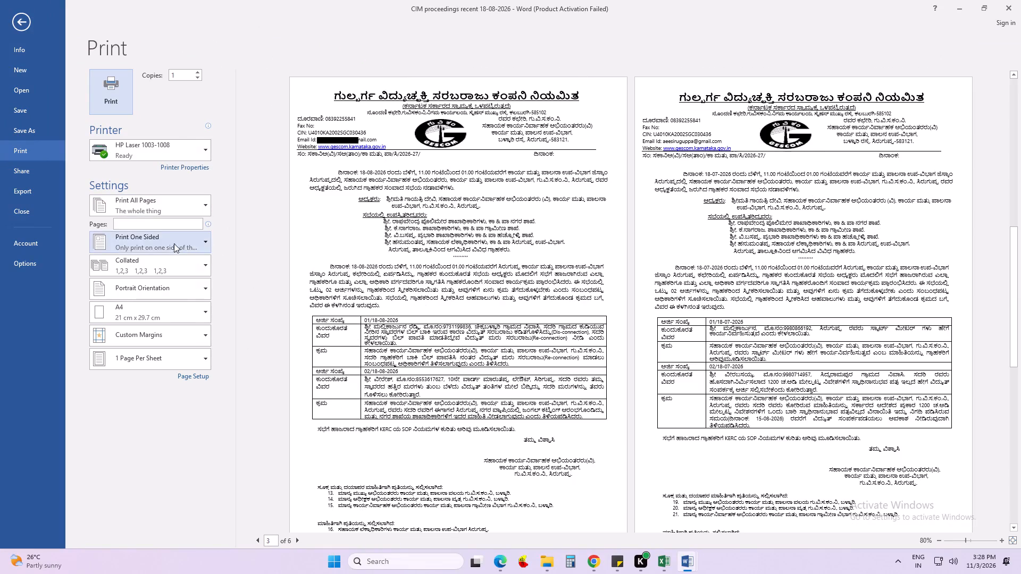
click(170, 225)
key(1)
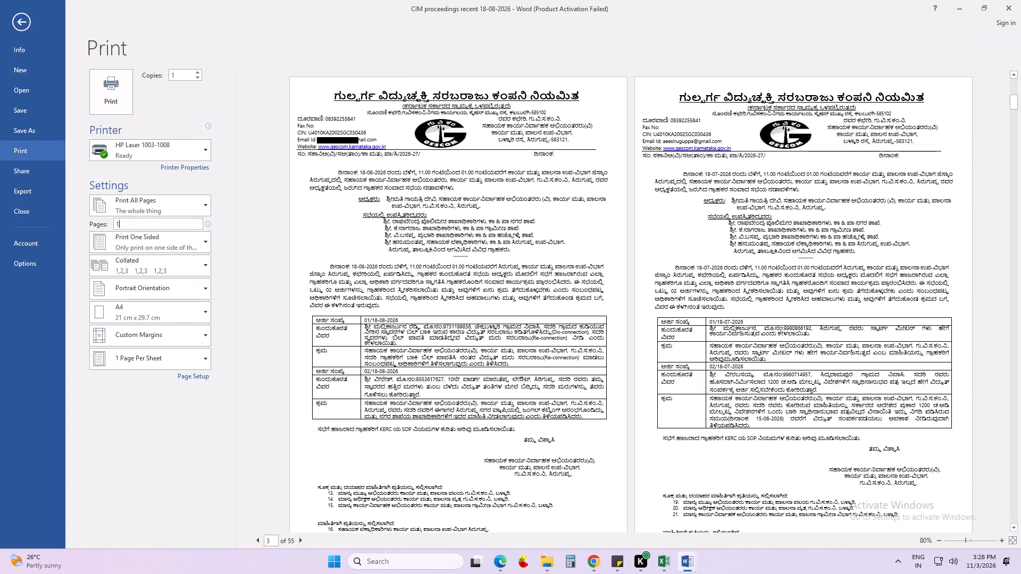
scroll(564, 252, up, 5)
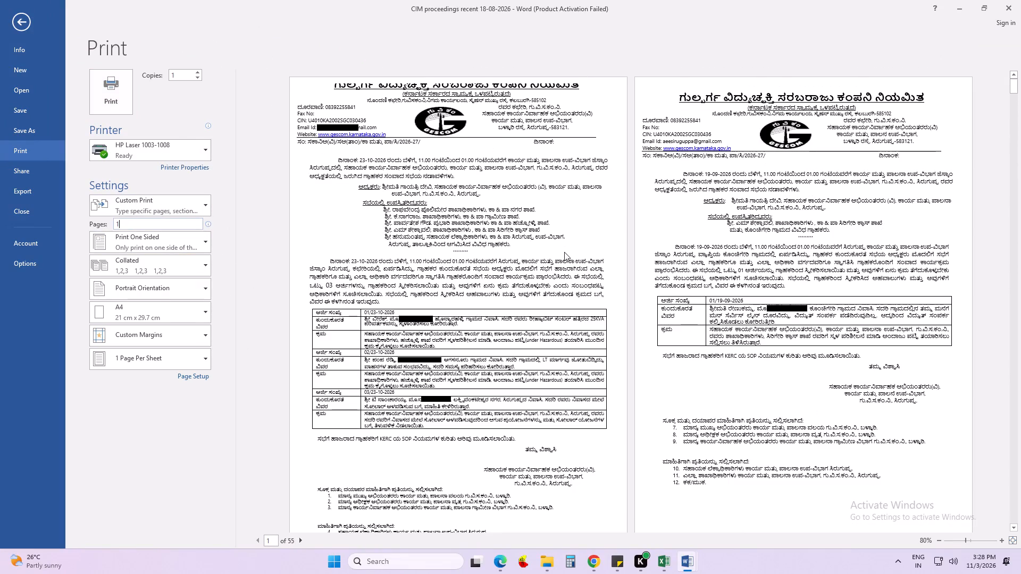
scroll(556, 254, up, 7)
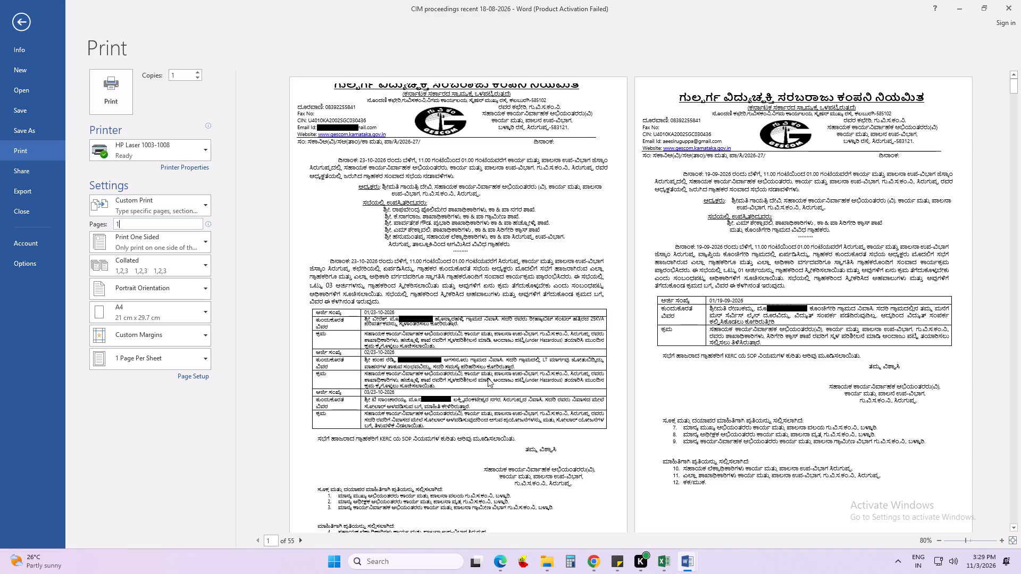
click(117, 104)
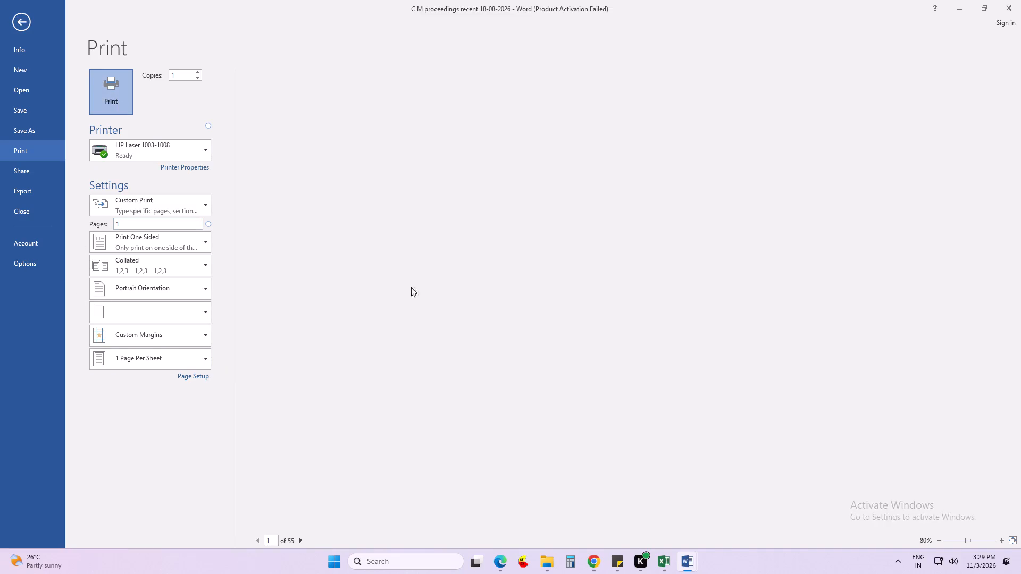
scroll(652, 233, up, 5)
scroll(502, 233, up, 3)
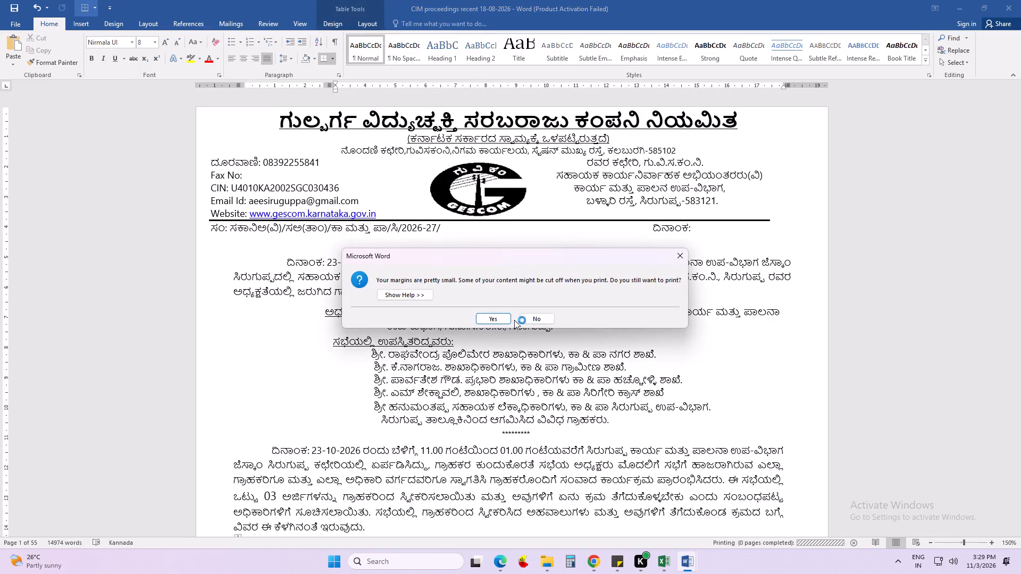
click(500, 318)
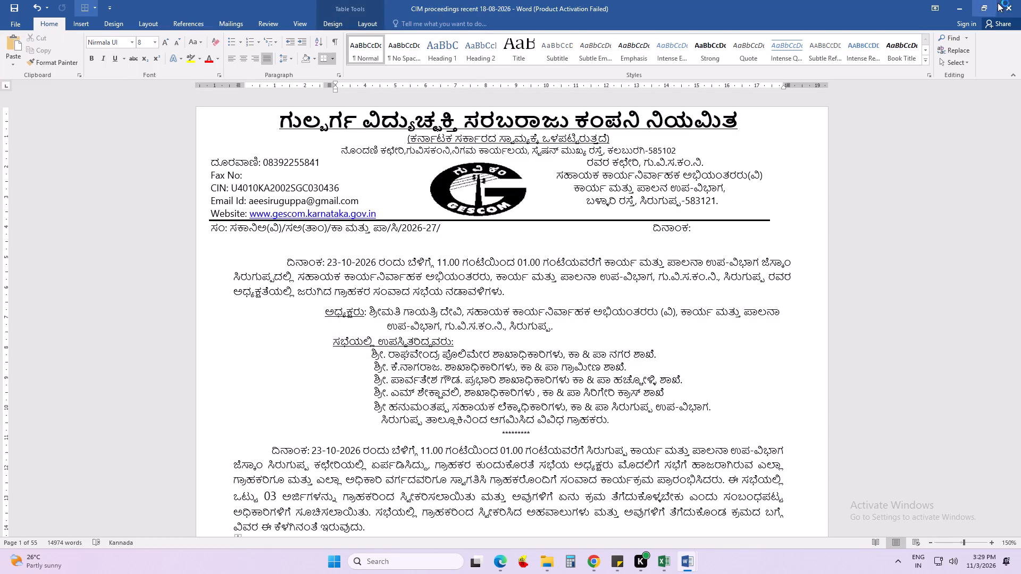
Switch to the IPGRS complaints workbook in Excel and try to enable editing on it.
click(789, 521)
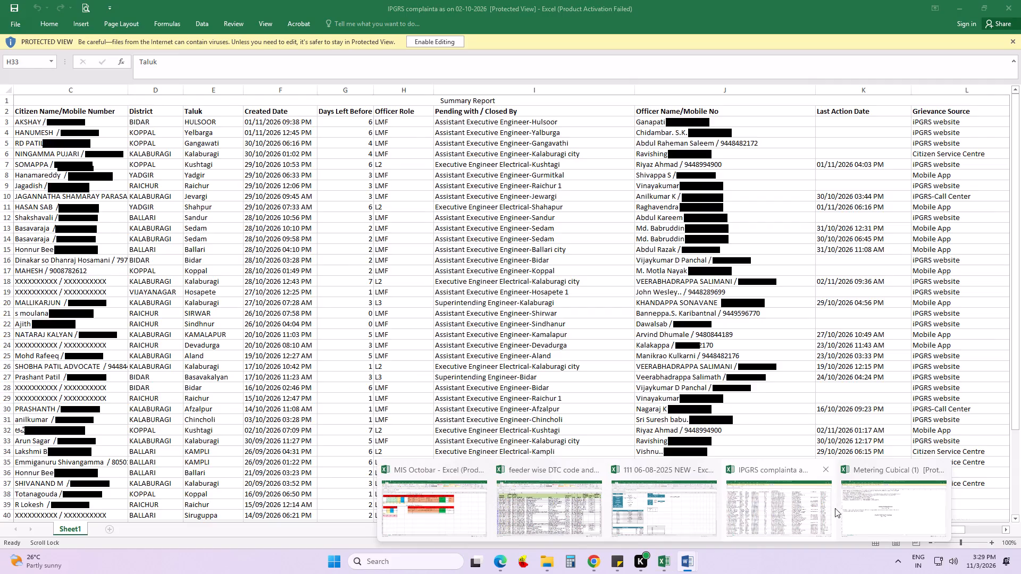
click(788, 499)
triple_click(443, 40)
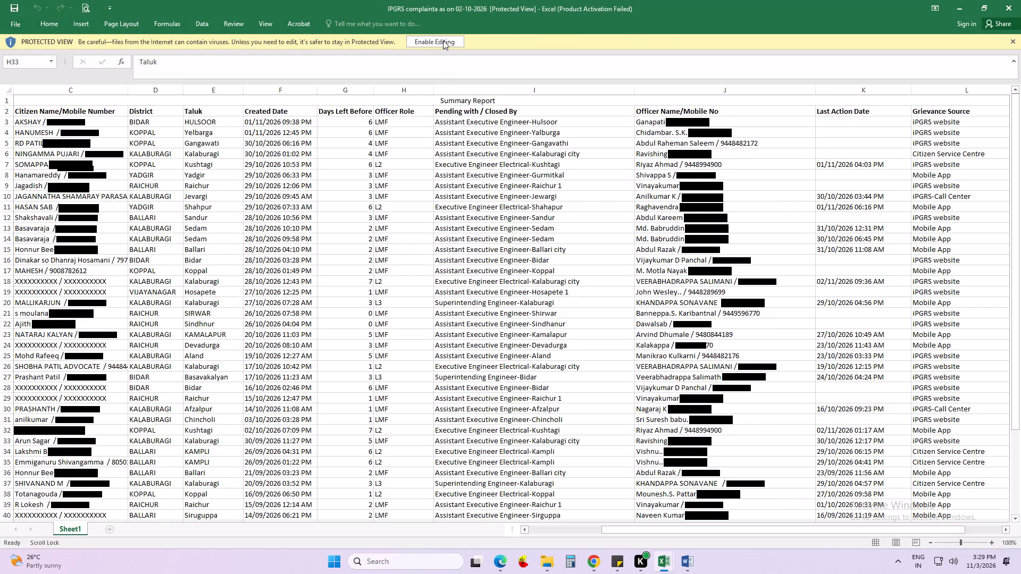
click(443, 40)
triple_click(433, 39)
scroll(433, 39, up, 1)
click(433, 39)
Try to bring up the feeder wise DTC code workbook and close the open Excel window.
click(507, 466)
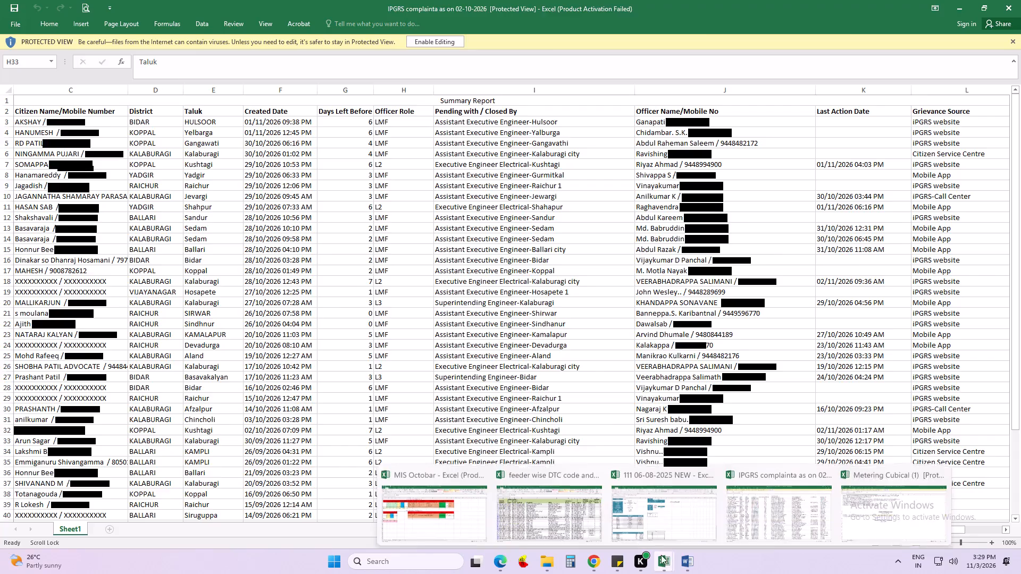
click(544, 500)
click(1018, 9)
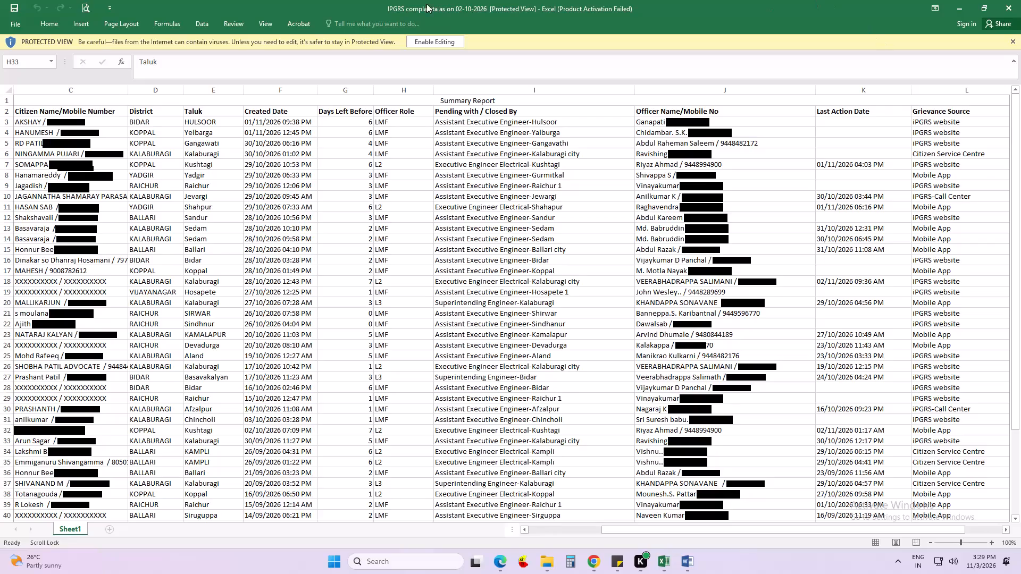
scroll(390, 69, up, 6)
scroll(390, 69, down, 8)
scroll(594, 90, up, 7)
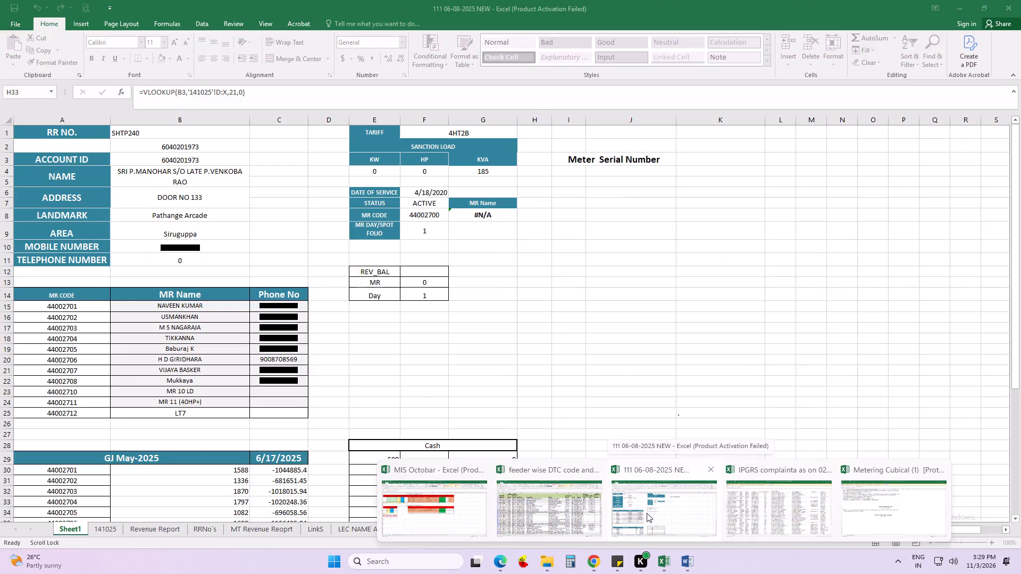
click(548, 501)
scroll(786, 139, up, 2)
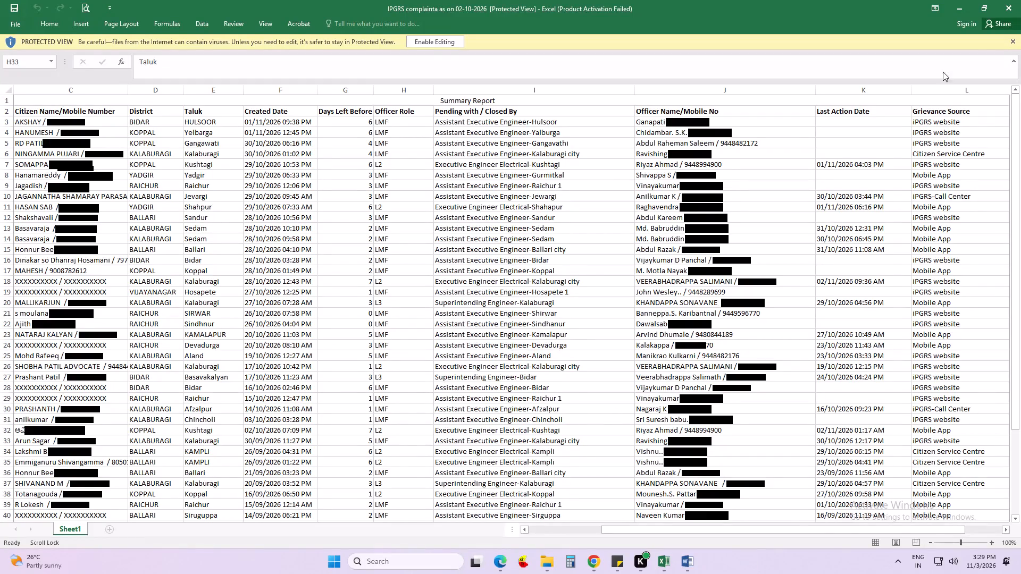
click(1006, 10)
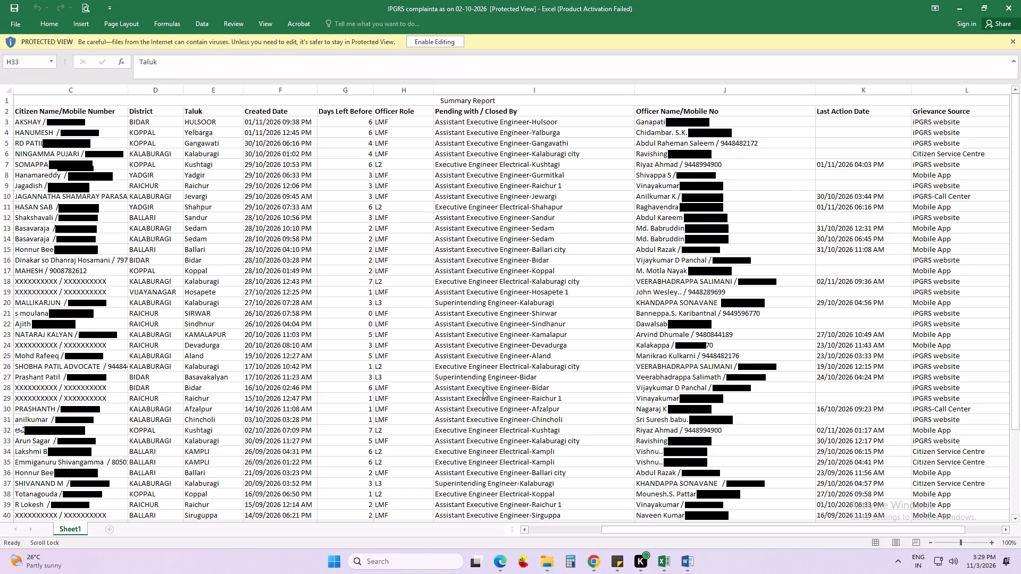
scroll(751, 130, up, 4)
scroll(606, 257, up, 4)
Switch to the F-18 APMC Town Feeder HT voltage regulation PDF in Chrome and start printing it, opening the page-range choice.
click(578, 490)
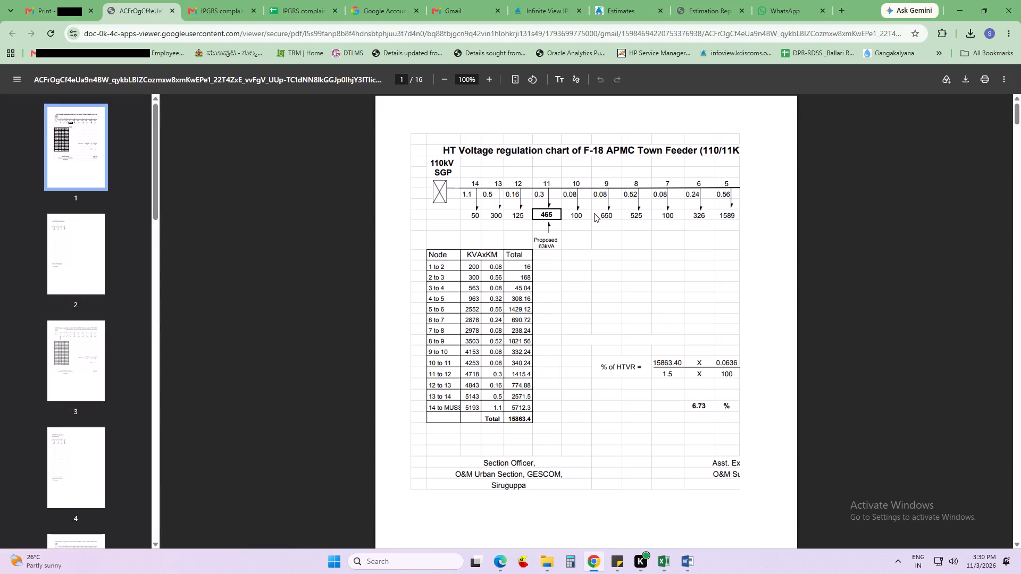
scroll(674, 332, down, 5)
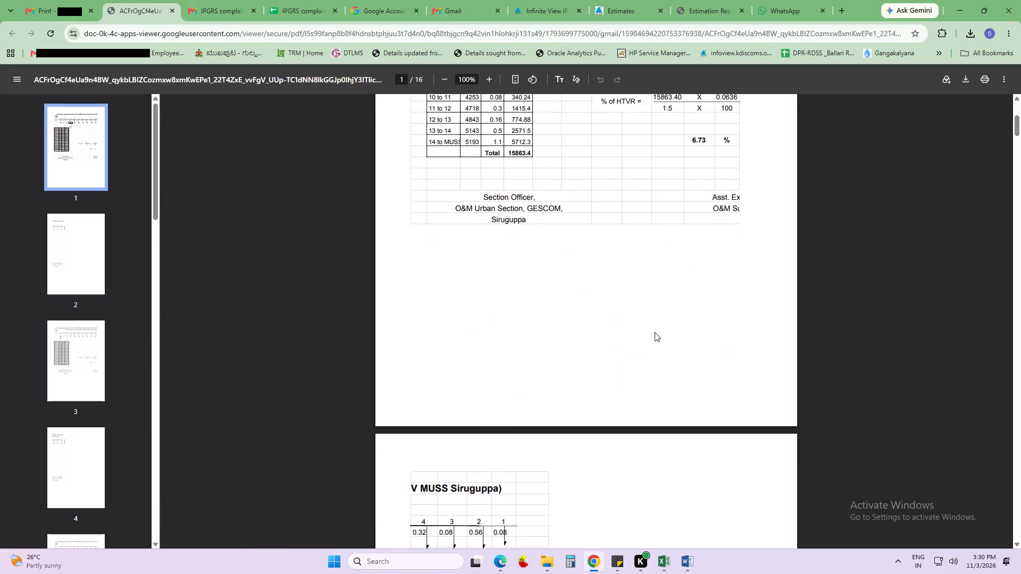
scroll(603, 277, up, 10)
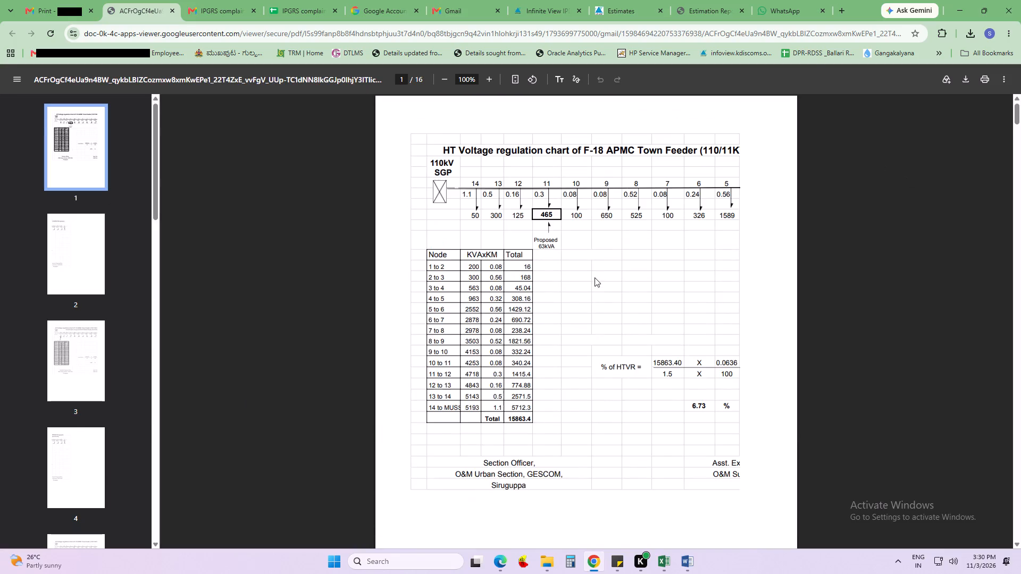
click(983, 77)
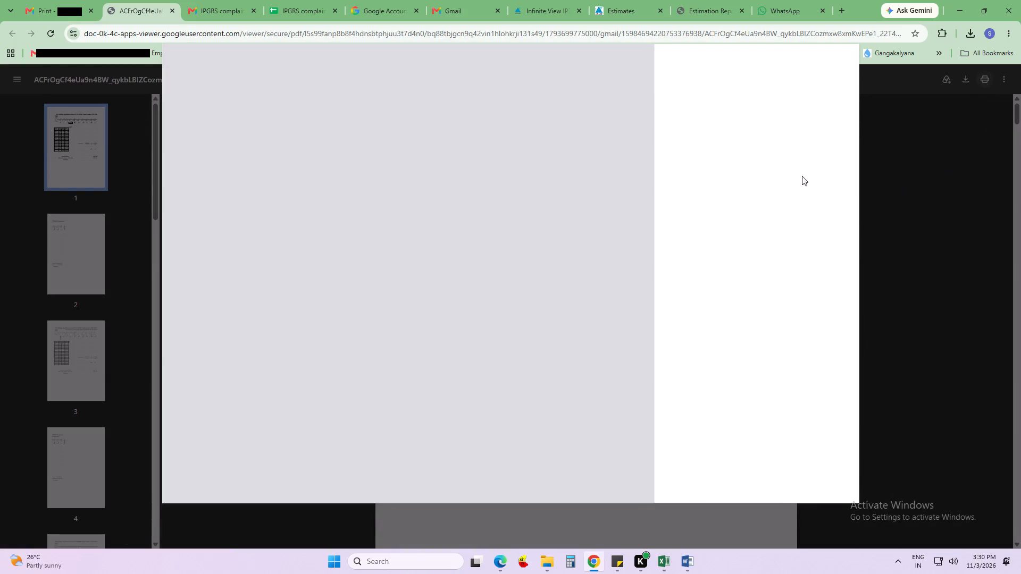
click(770, 148)
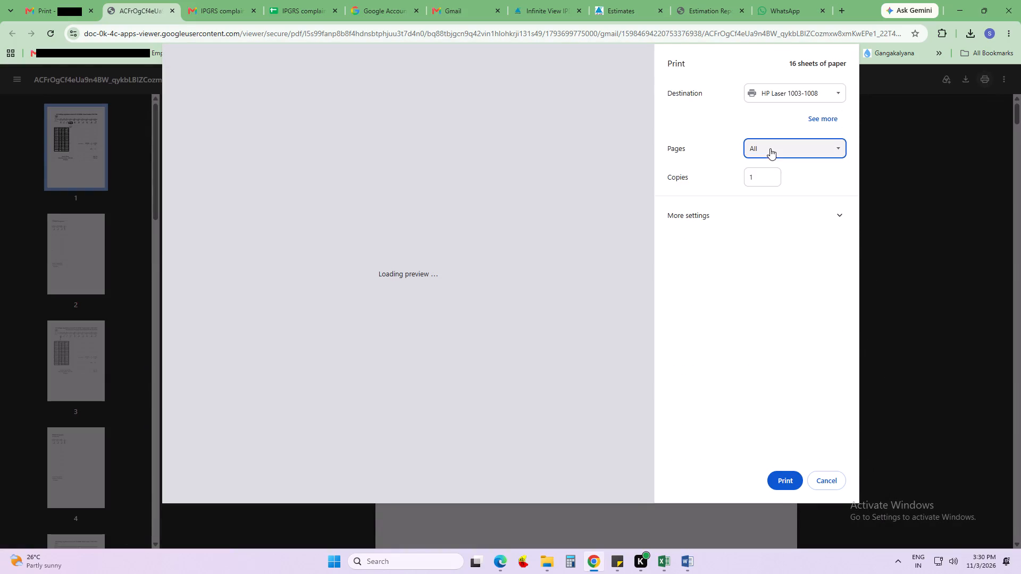
Set the voltage regulation PDF's print range to custom pages.
click(764, 201)
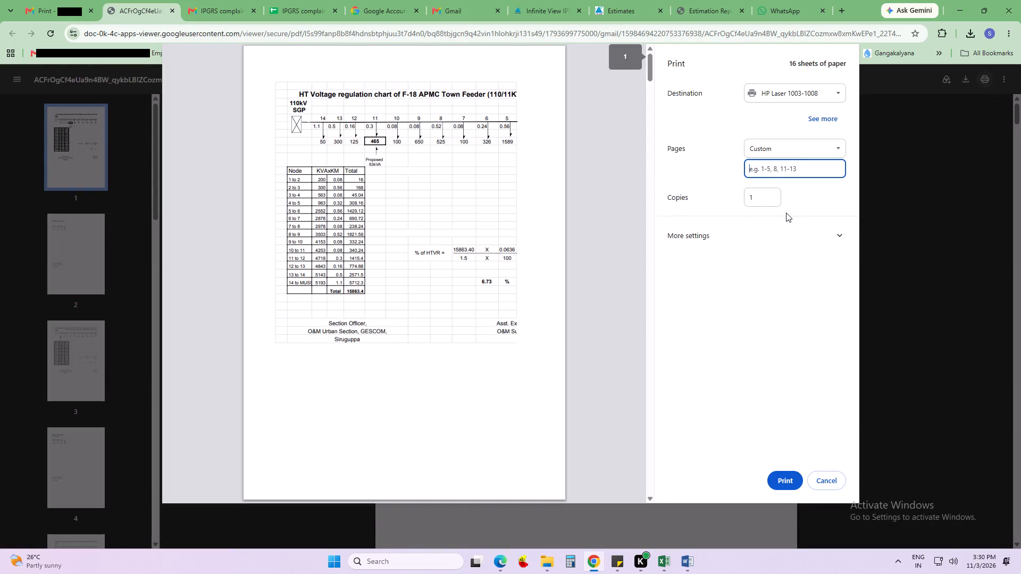
Check the available print destinations for the voltage regulation PDF, keeping the current printer.
click(827, 121)
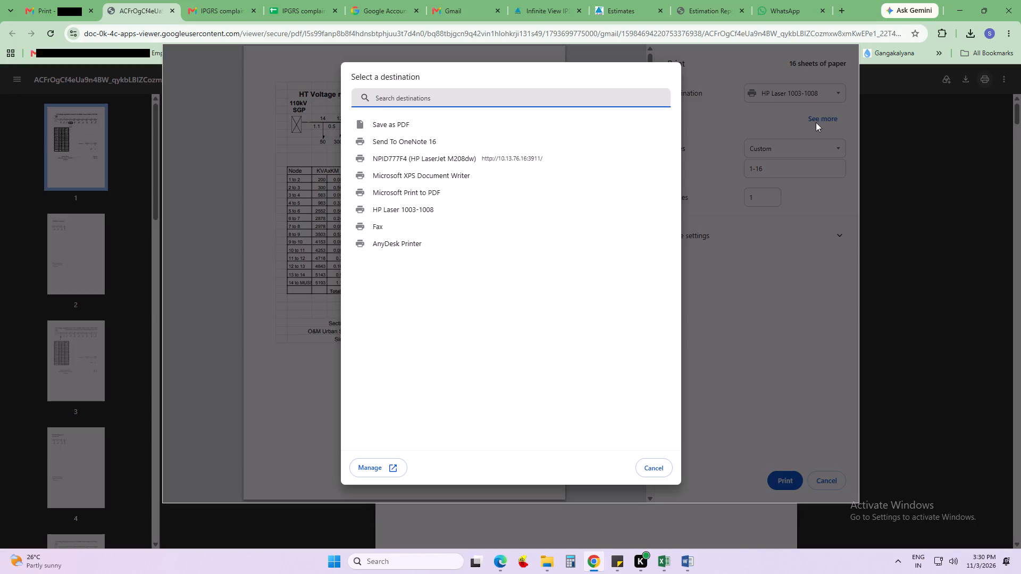
click(790, 139)
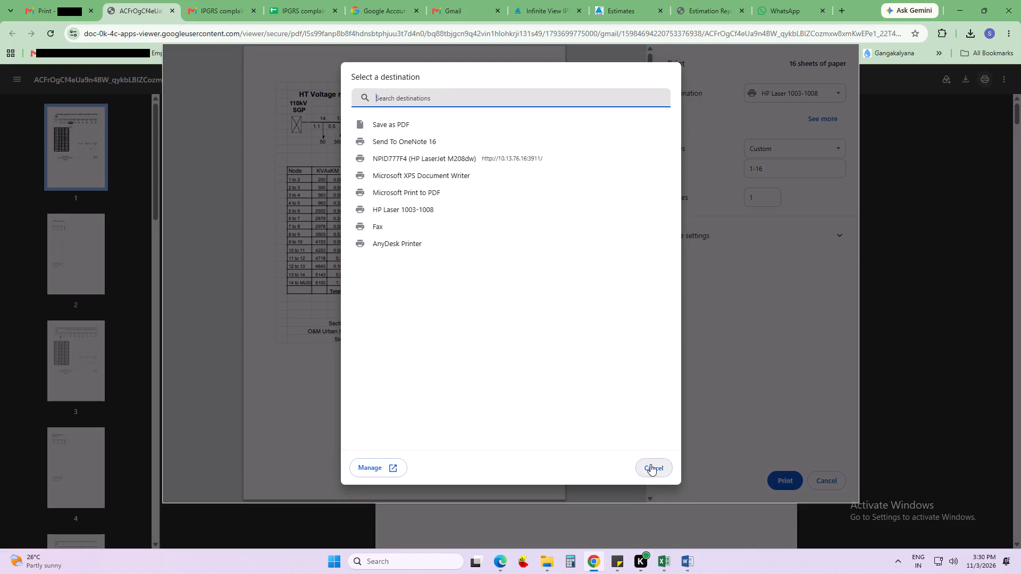
click(650, 464)
click(766, 232)
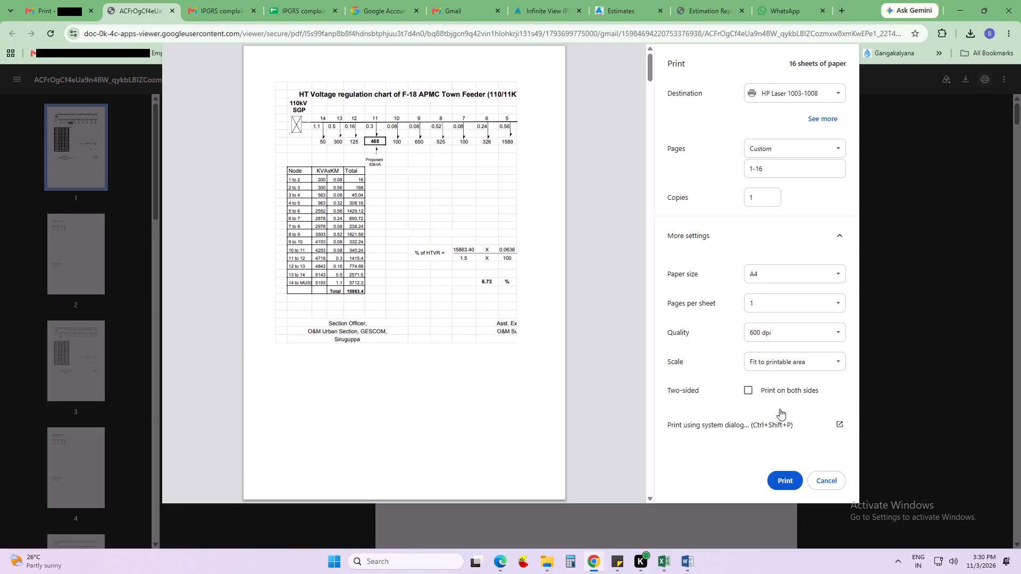
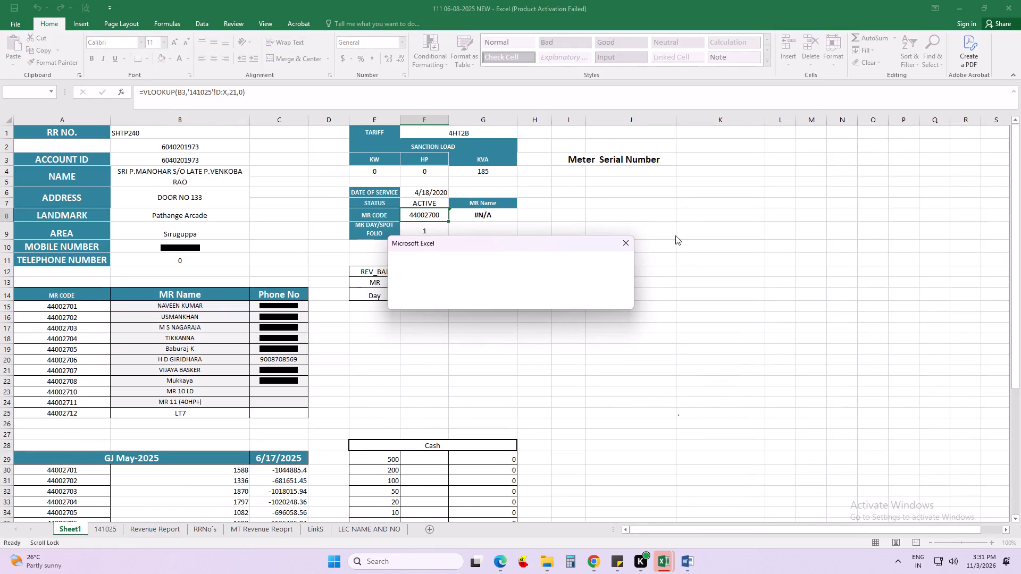
click(629, 242)
scroll(663, 284, up, 4)
scroll(557, 282, up, 3)
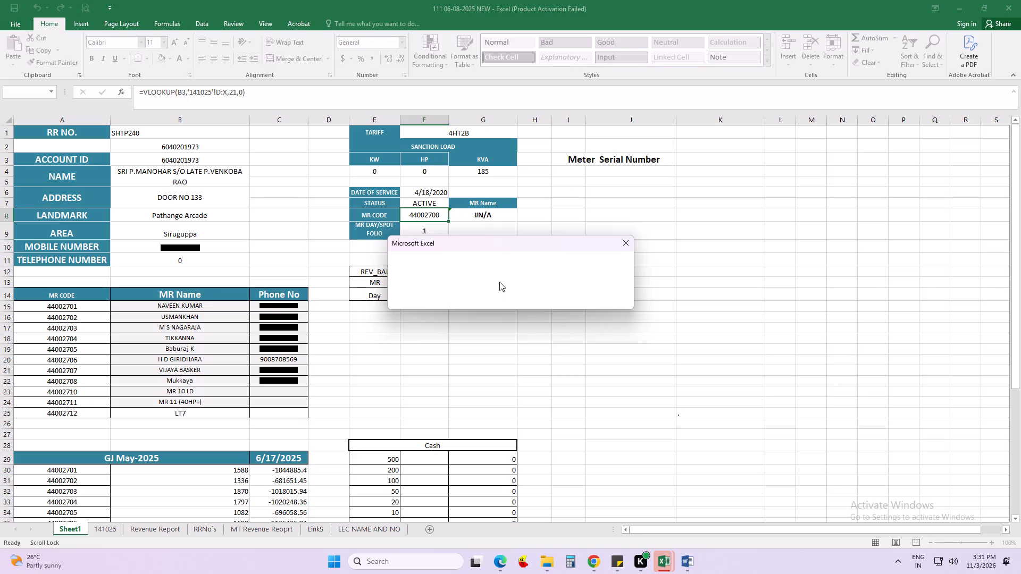
triple_click(627, 241)
click(627, 241)
scroll(610, 240, up, 1)
double_click(610, 241)
click(721, 518)
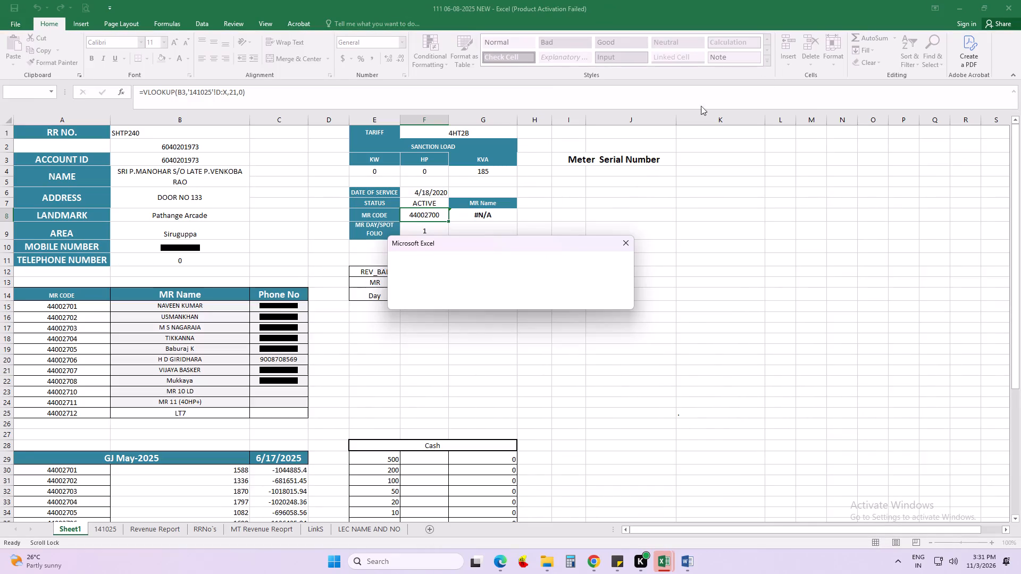
double_click(629, 244)
key(Escape)
key(Escape)
key(Escape)
triple_click(965, 5)
key(super+l)
key(super+semicolon)
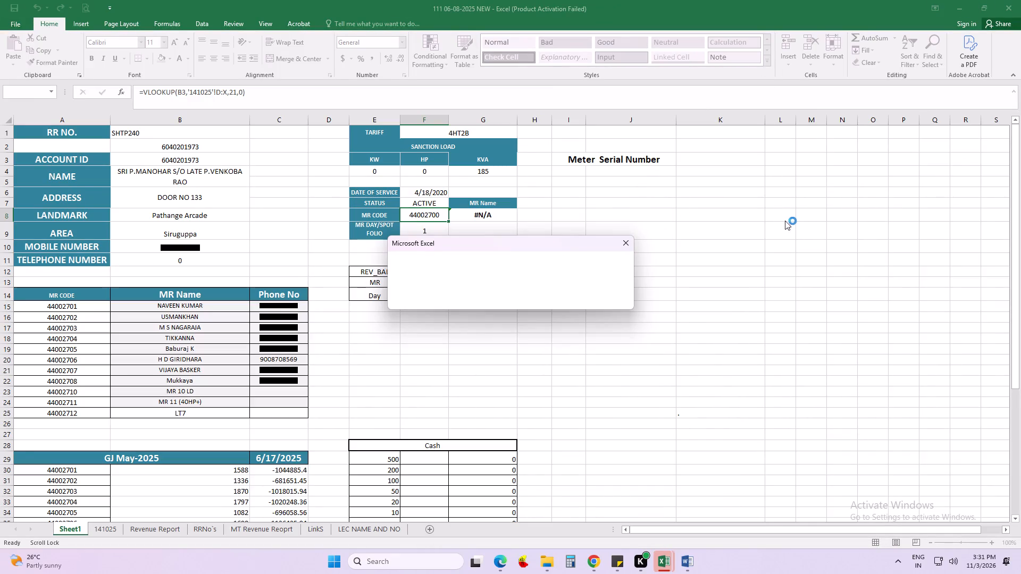